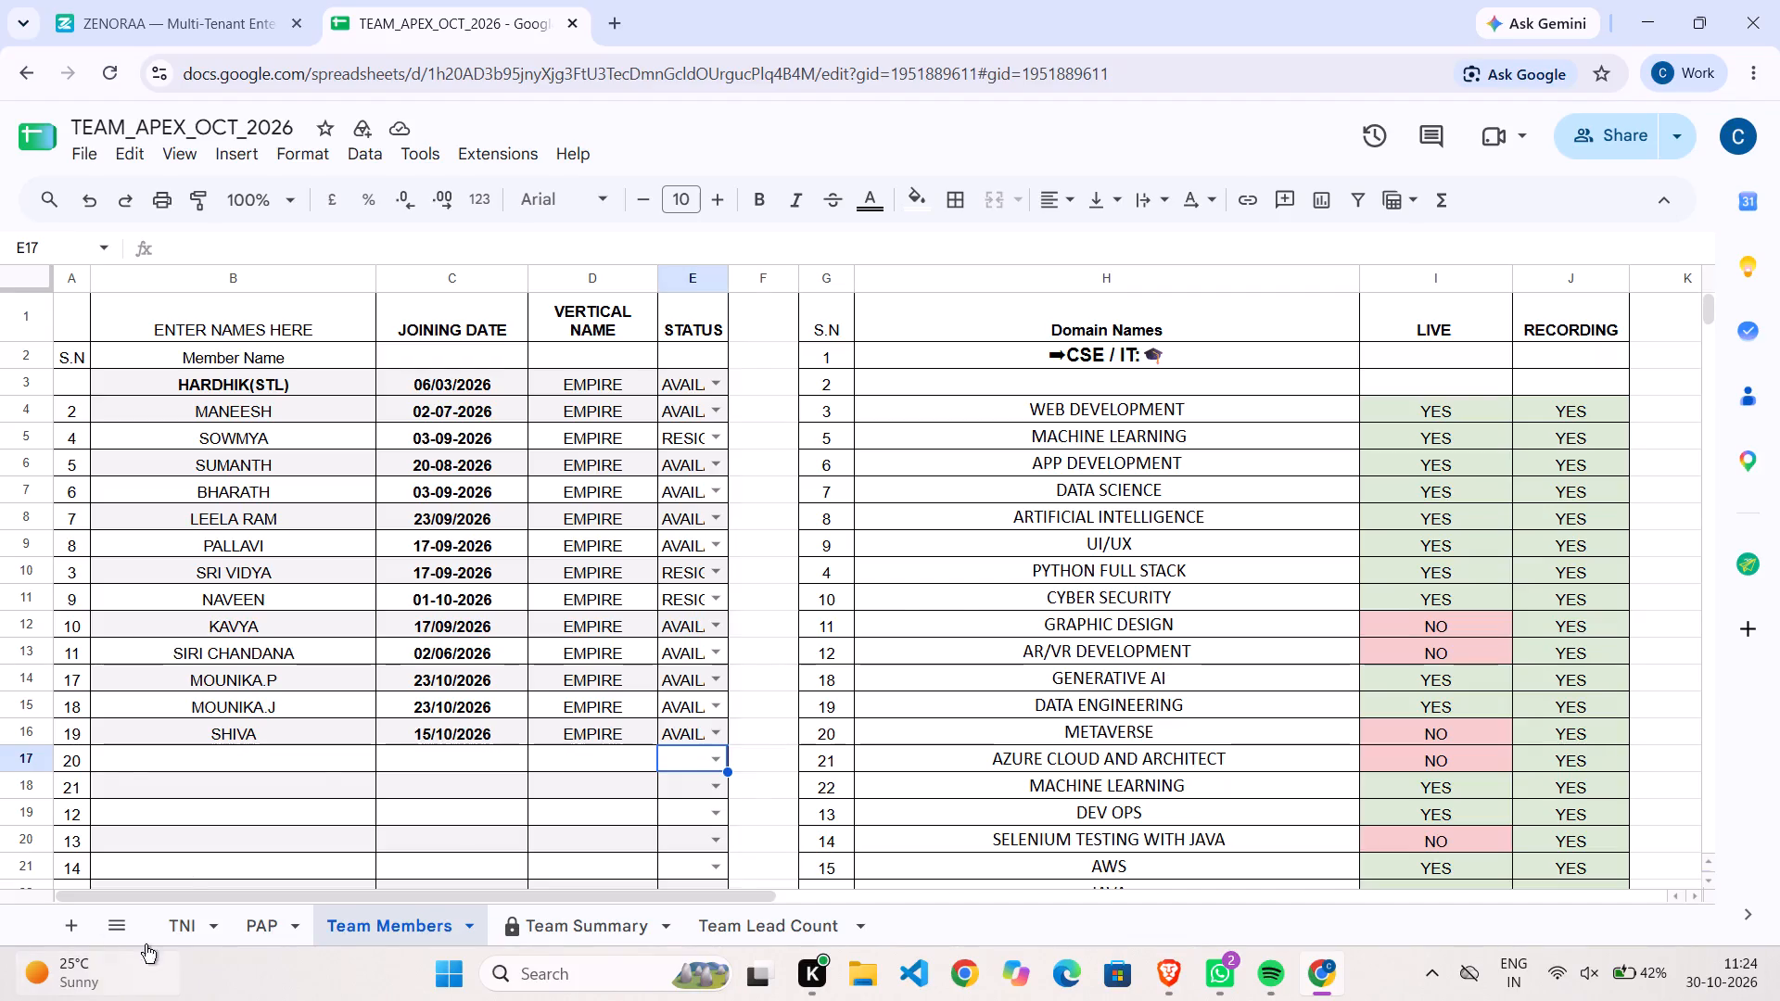
# On the TNI sheet, set the member name for serial number 46 to SHIVA.
pyautogui.click(176, 927)
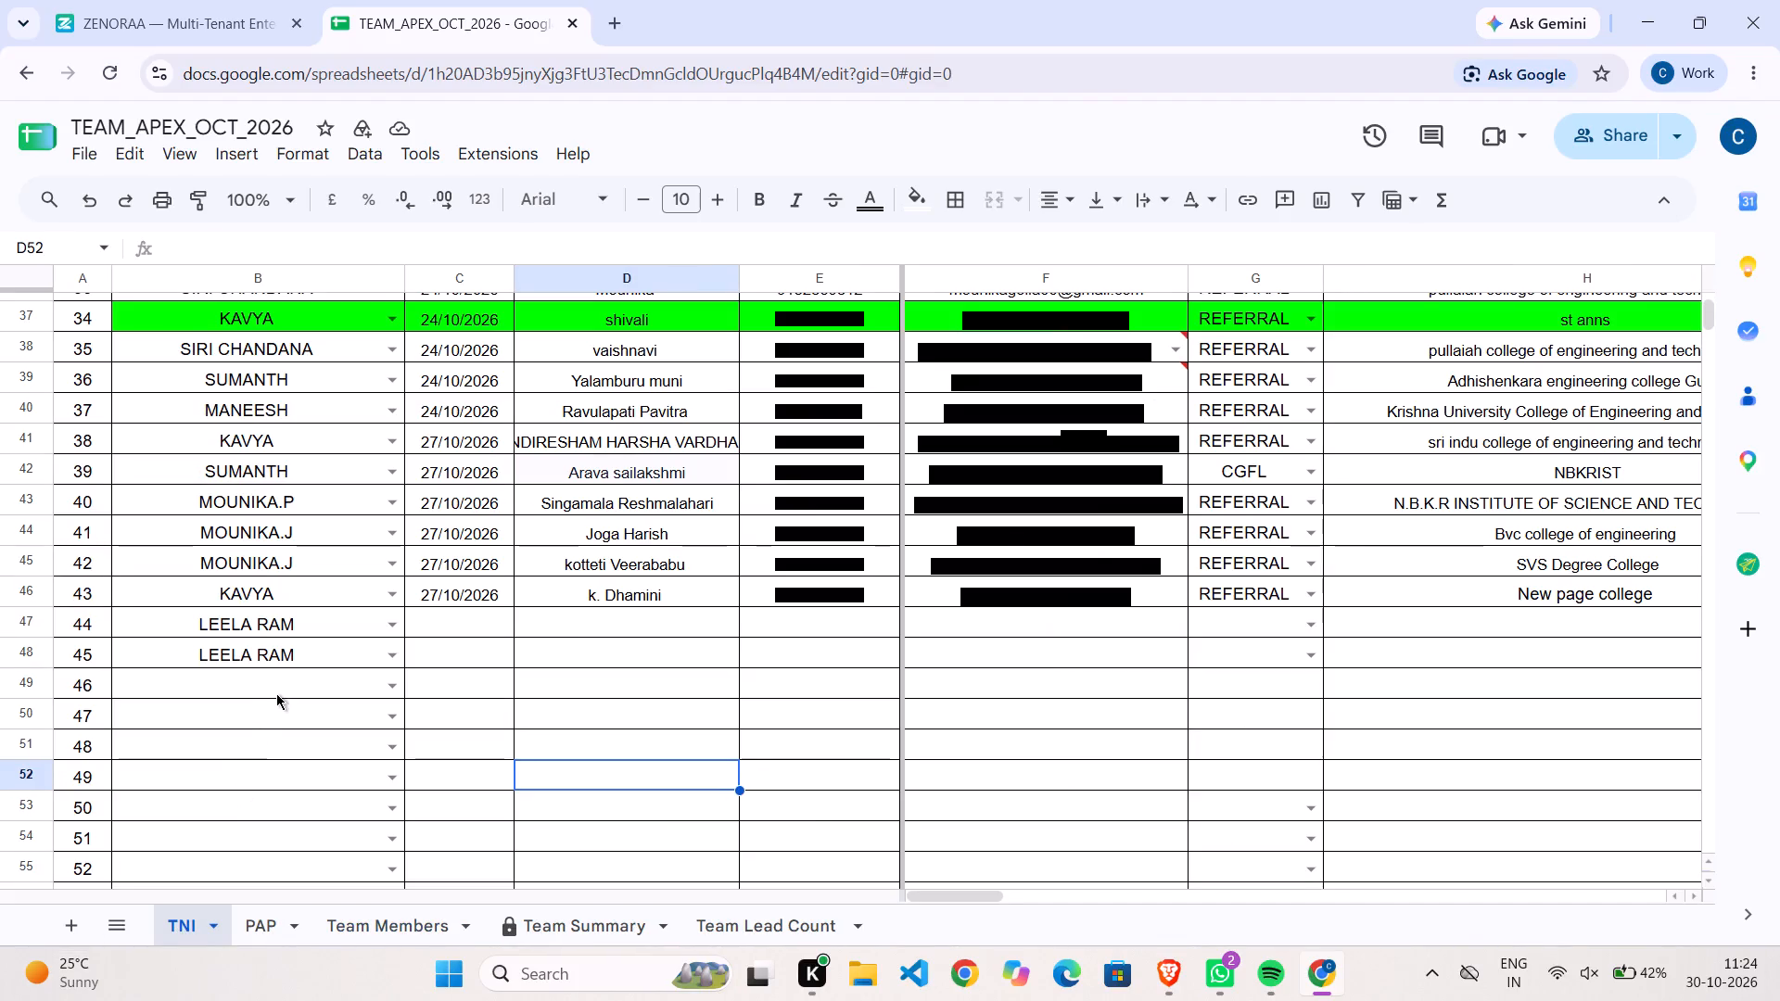
pyautogui.click(279, 693)
pyautogui.write('shi')
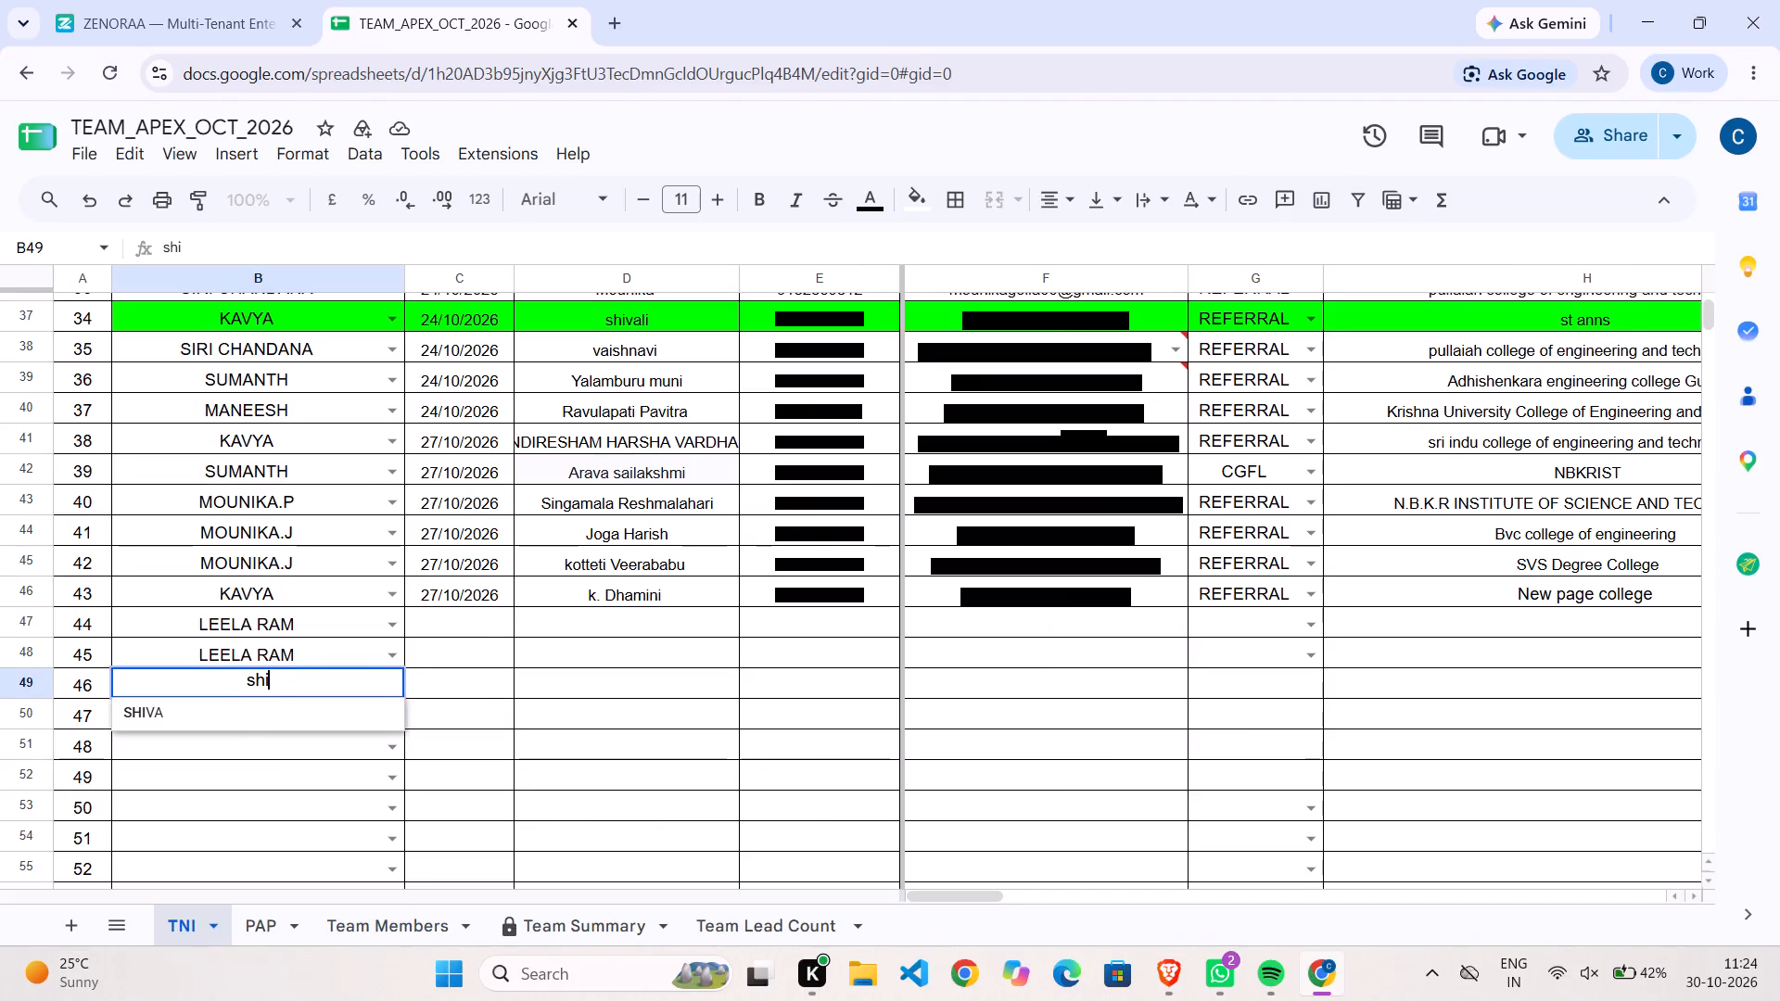
pyautogui.press('Down')
pyautogui.press('Return')
# Enter the date 29/10/2026 for serial number 44 and copy it to serial numbers 45, 46 and 47.
pyautogui.press('Up')
pyautogui.press('Up')
pyautogui.press('Up')
pyautogui.press('Right')
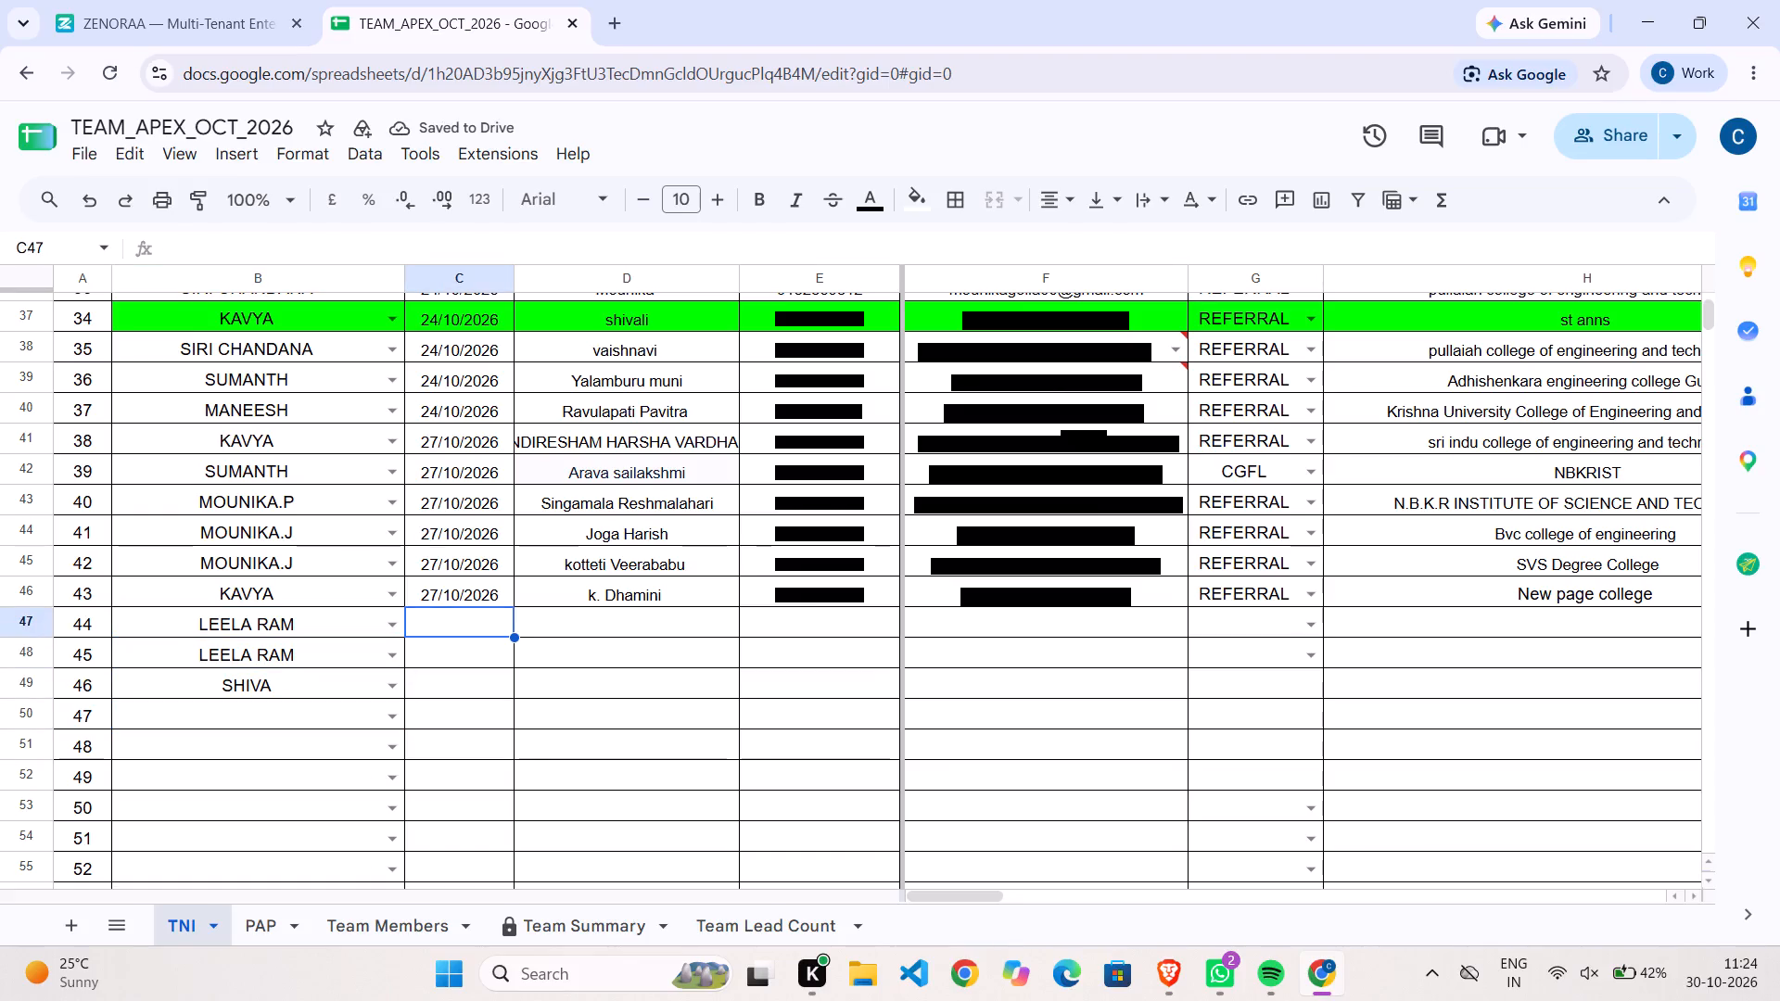
pyautogui.write('29')
pyautogui.write('/10/2026')
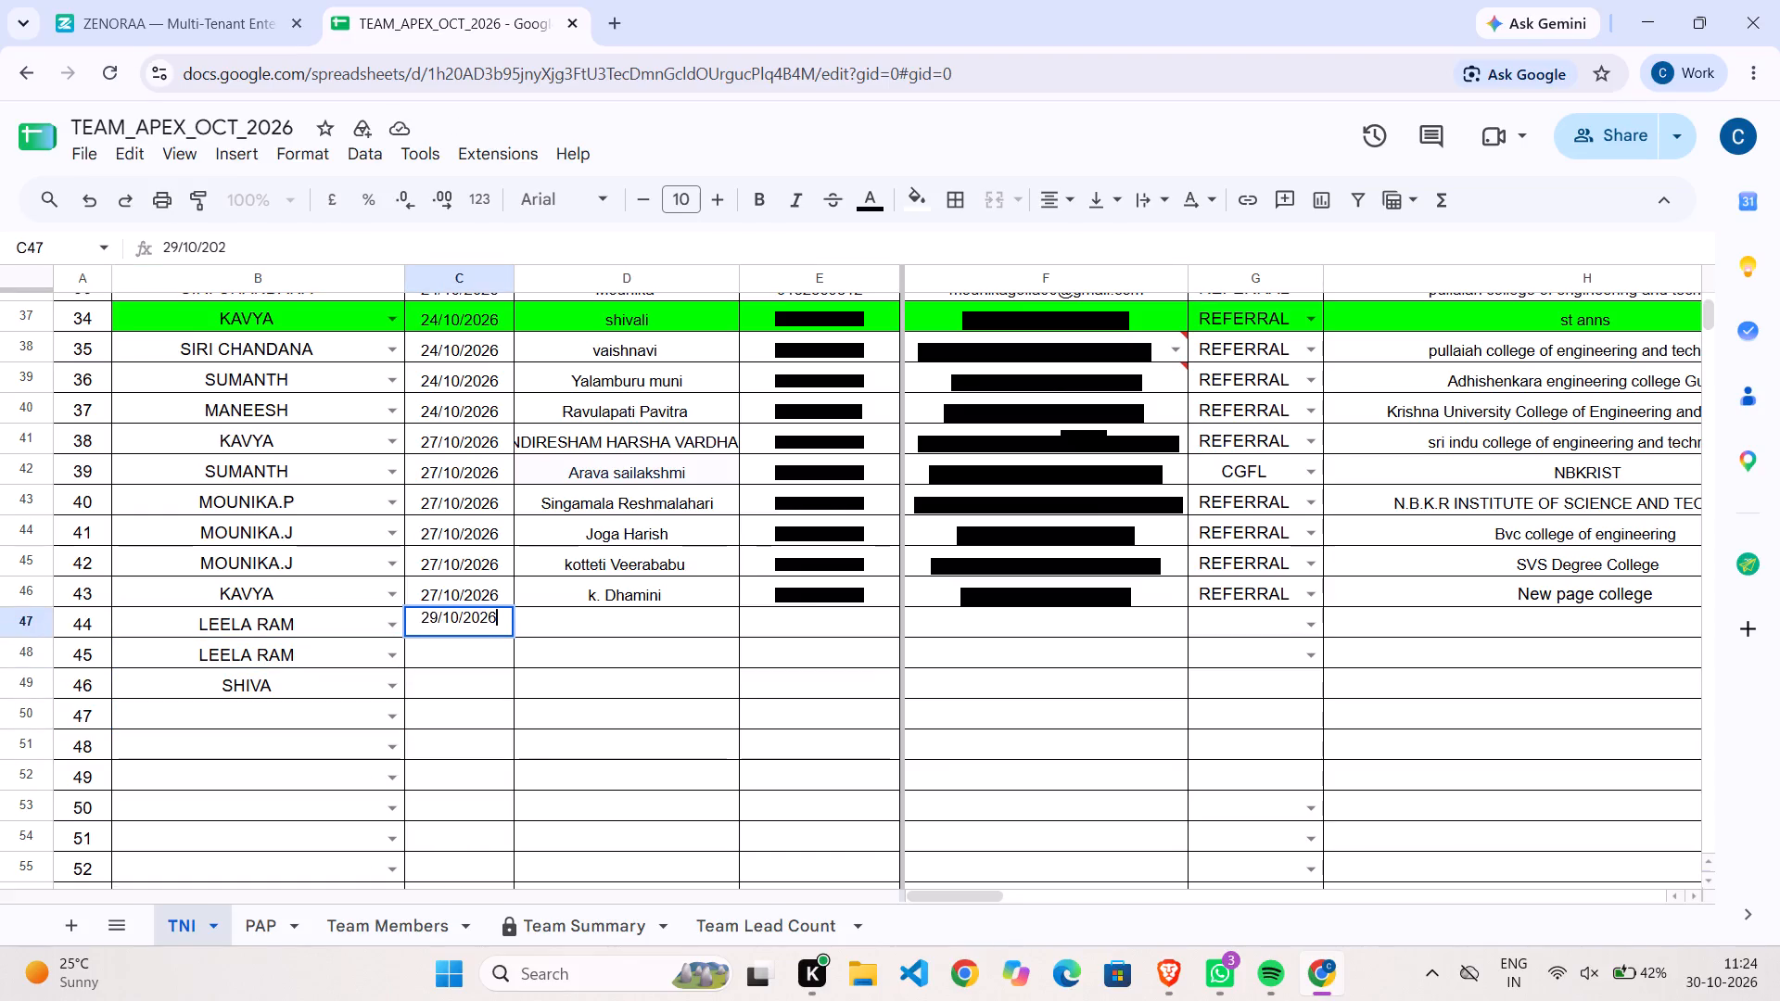
pyautogui.press('Return')
pyautogui.press('Up')
pyautogui.hotkey('ctrl', 'c')
pyautogui.press('Down')
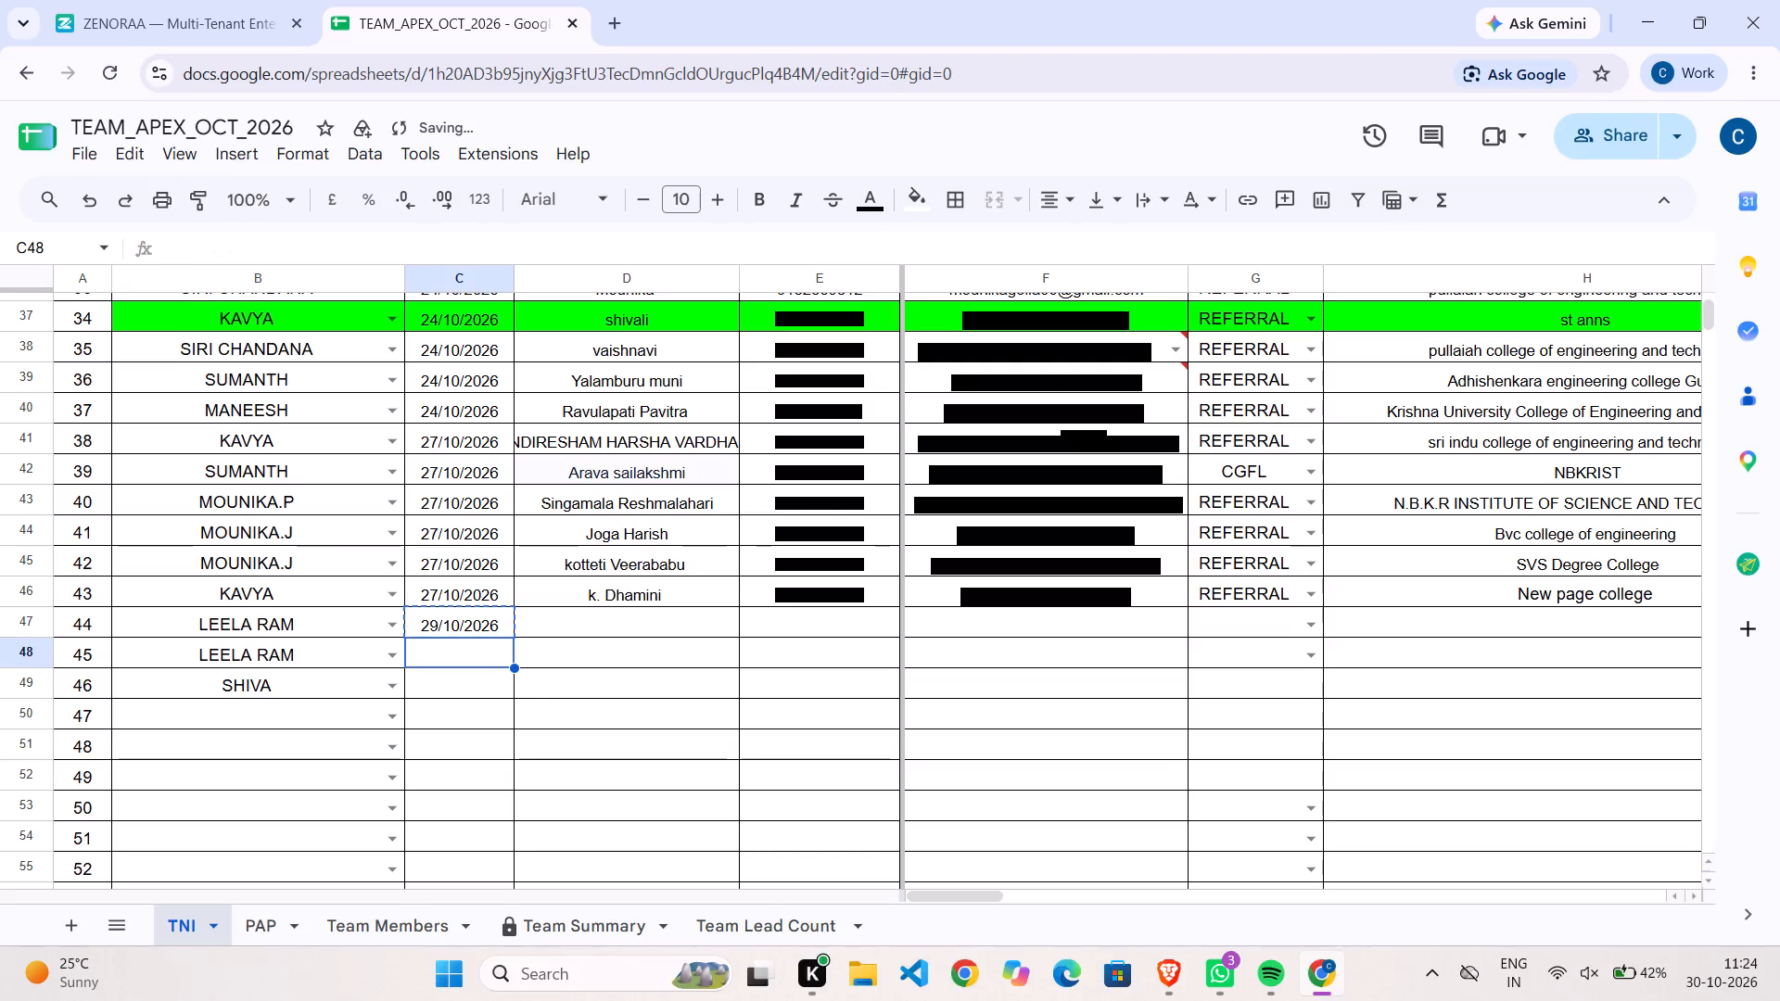
pyautogui.hotkey('ctrl', 'v')
pyautogui.press('Down')
pyautogui.hotkey('ctrl', 'v')
pyautogui.press('Down')
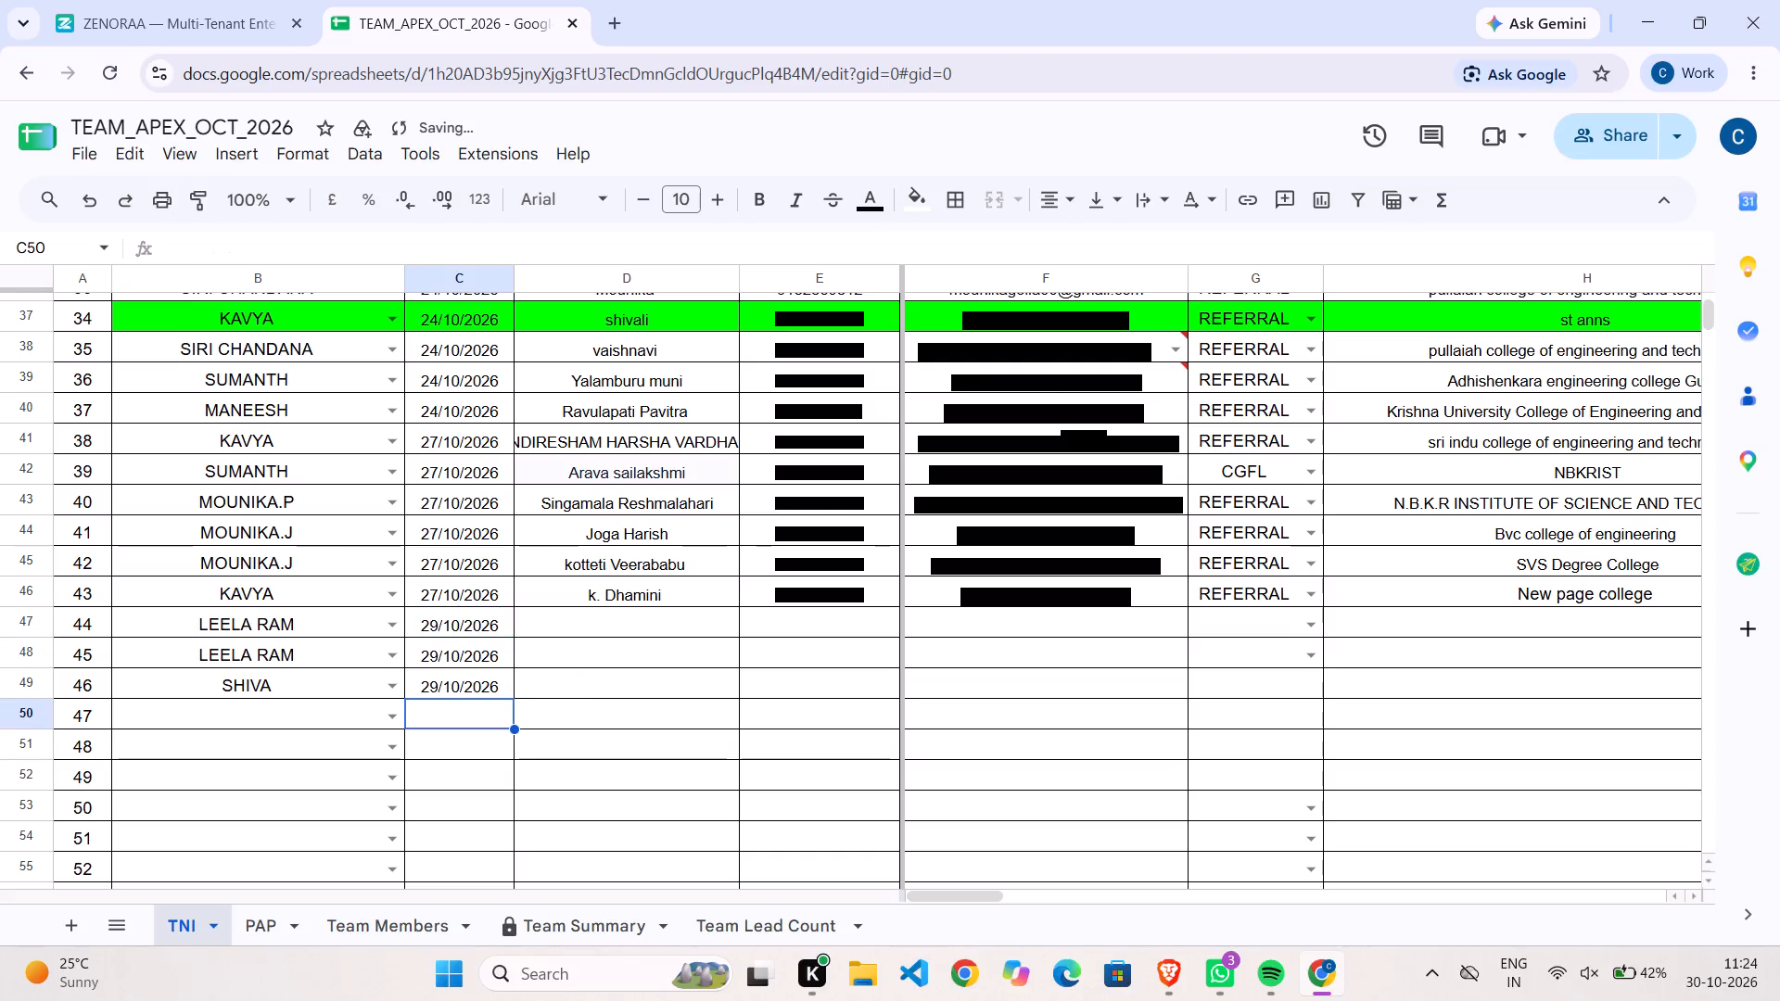
pyautogui.hotkey('ctrl', 'v')
pyautogui.press('Left')
pyautogui.write('mo')
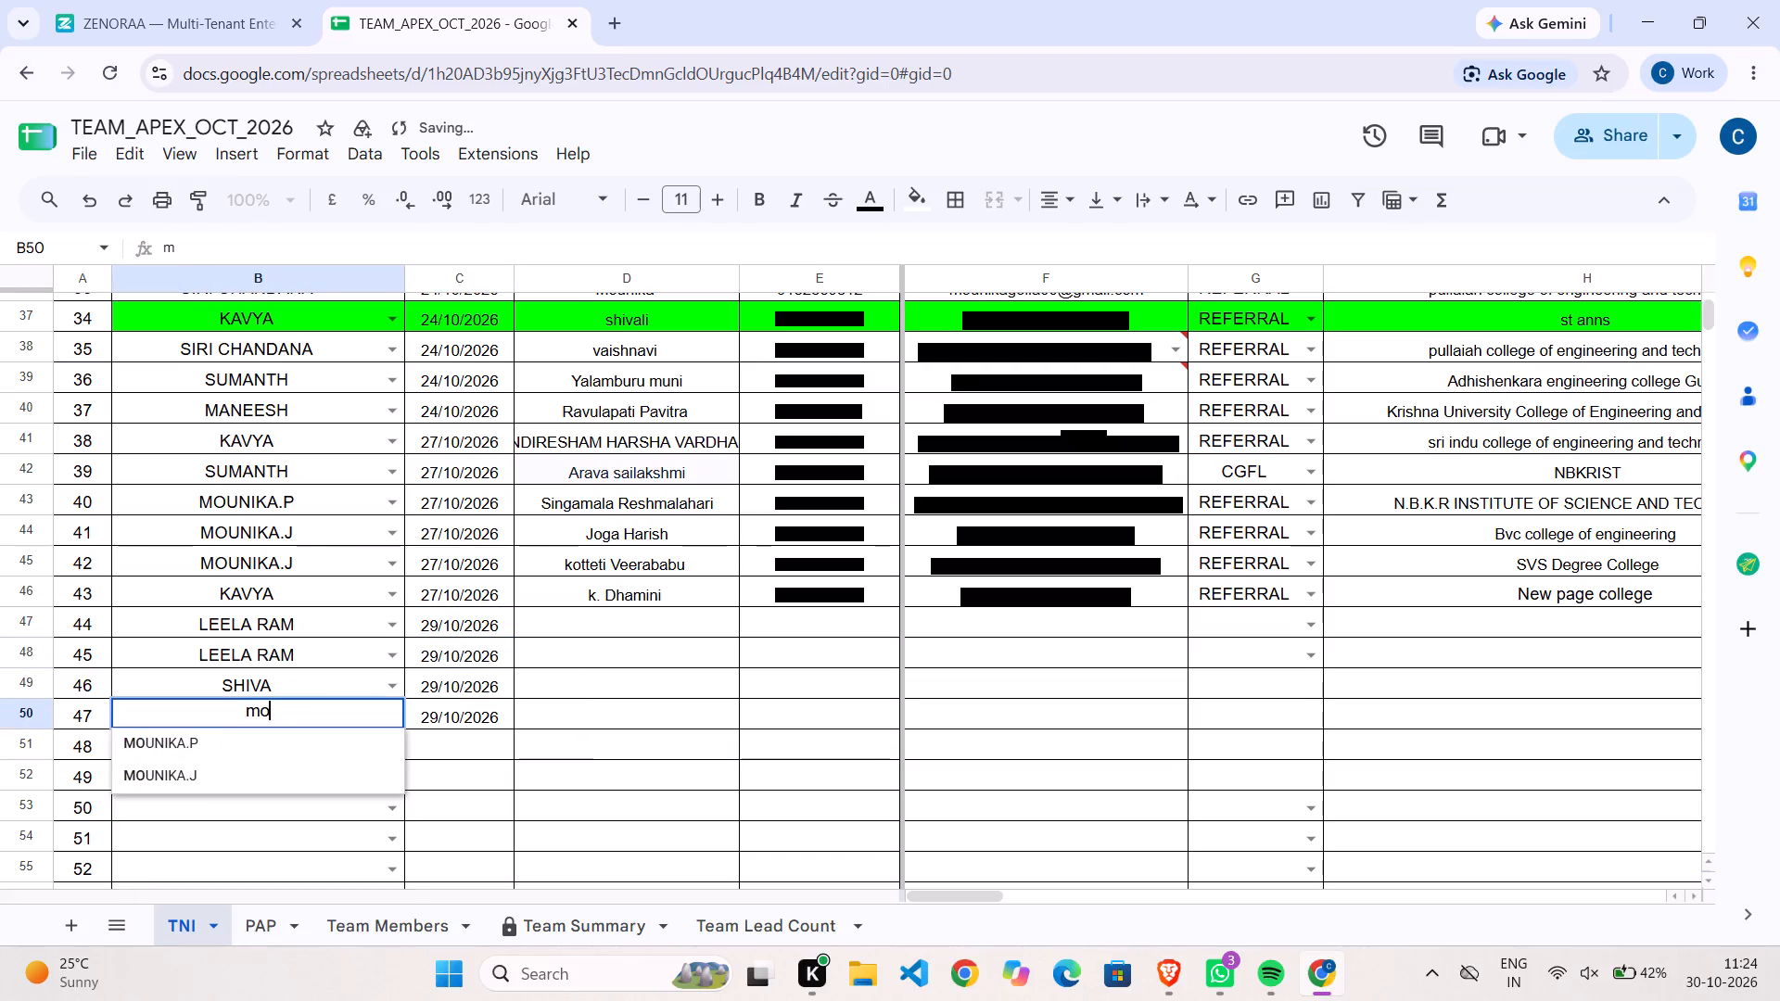
pyautogui.press('Down')
pyautogui.press('Down')
pyautogui.press('Return')
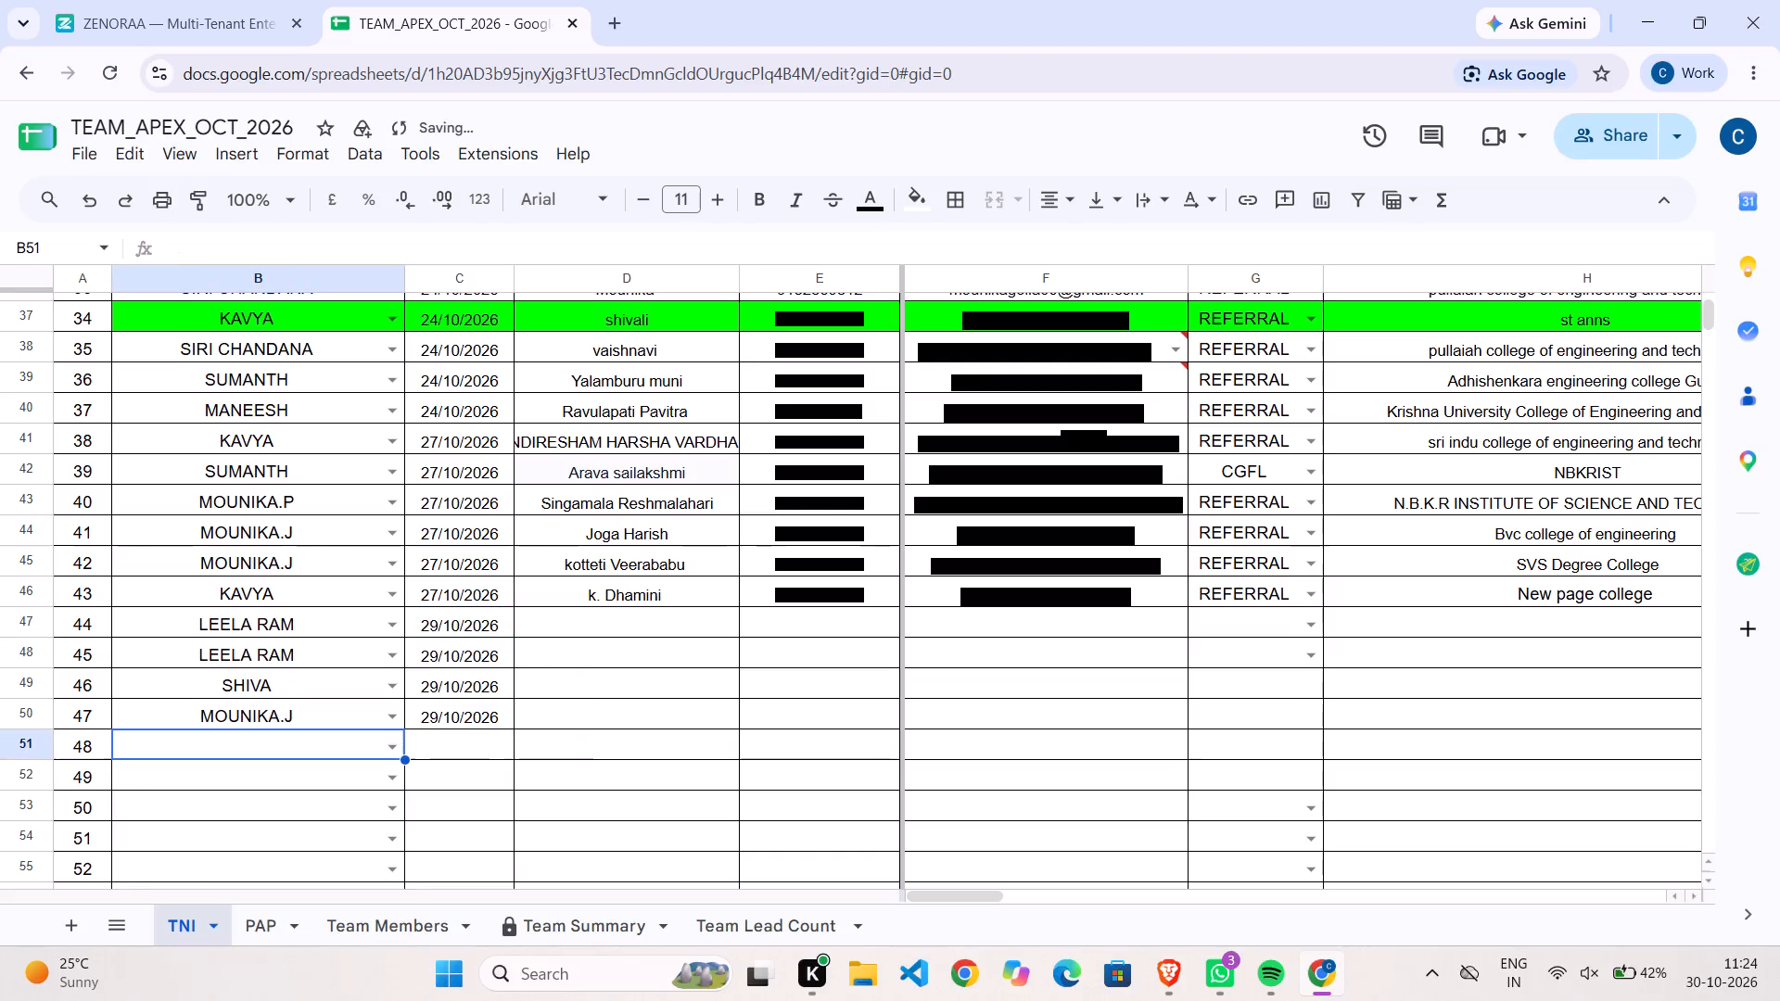
# Return to the date cell of serial number 44 and switch to the ZENORAA window in Brave.
pyautogui.press('Up')
pyautogui.press('Up')
pyautogui.press('Up')
pyautogui.press('Up')
pyautogui.press('Right')
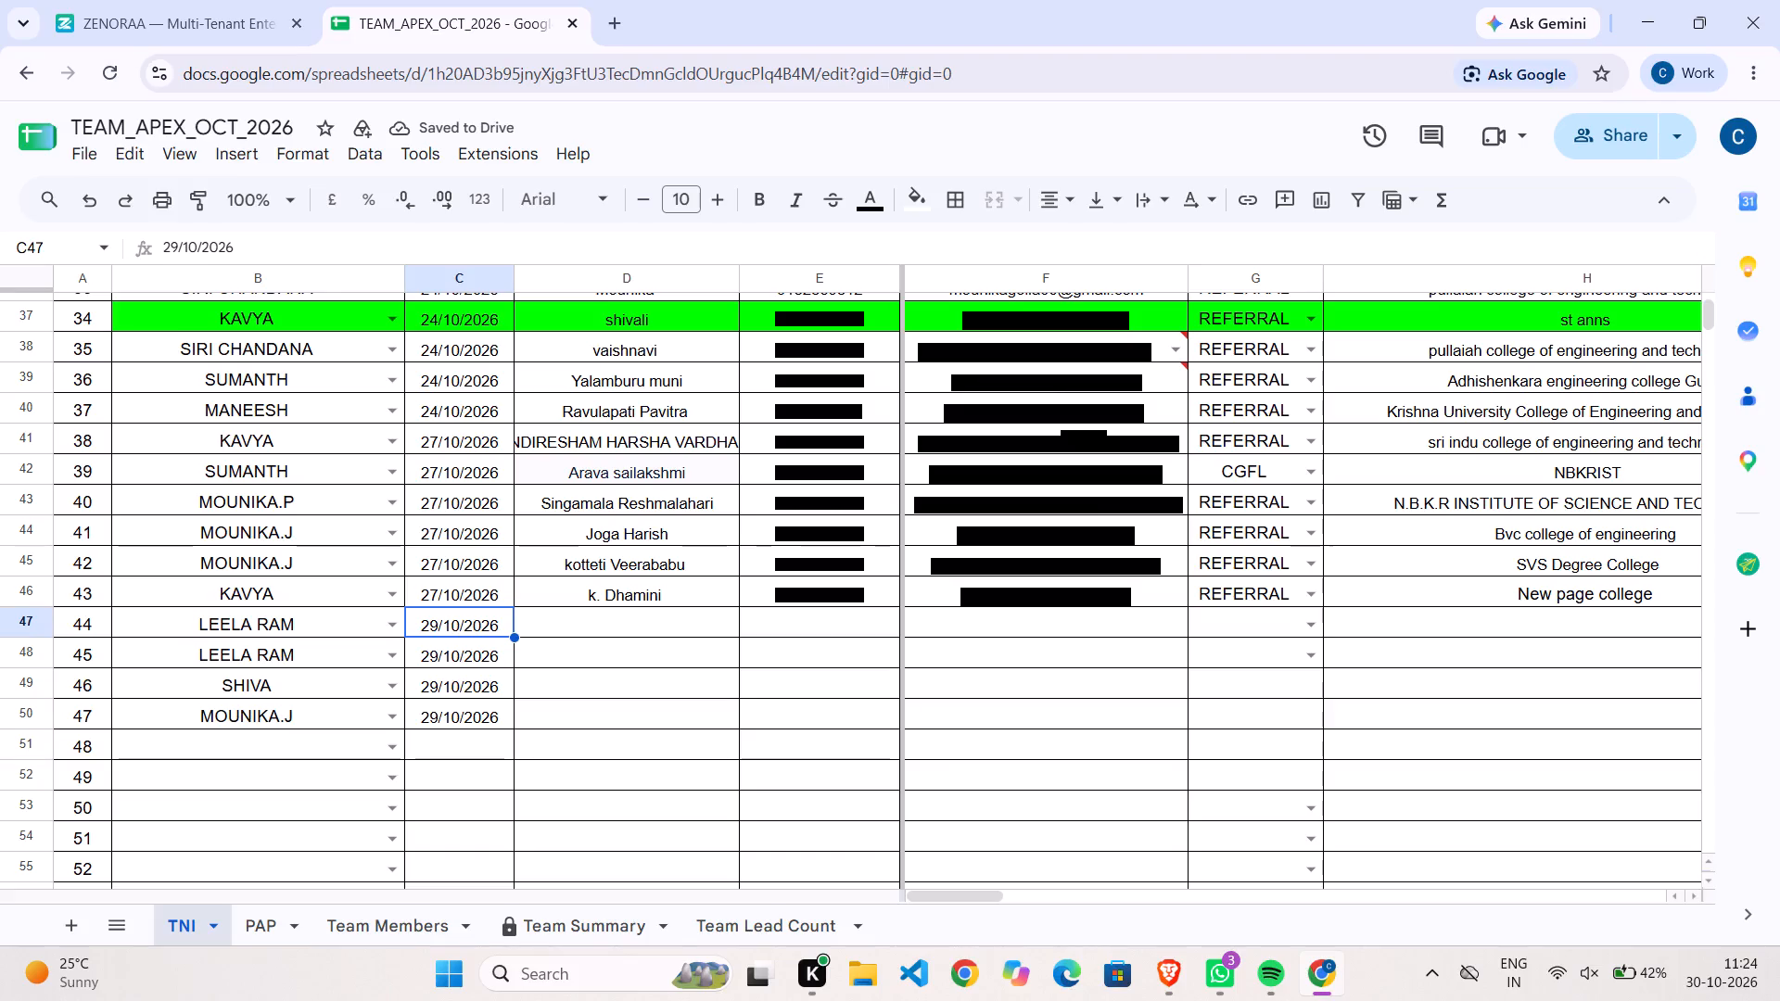
pyautogui.hotkey('alt', 'Tab')
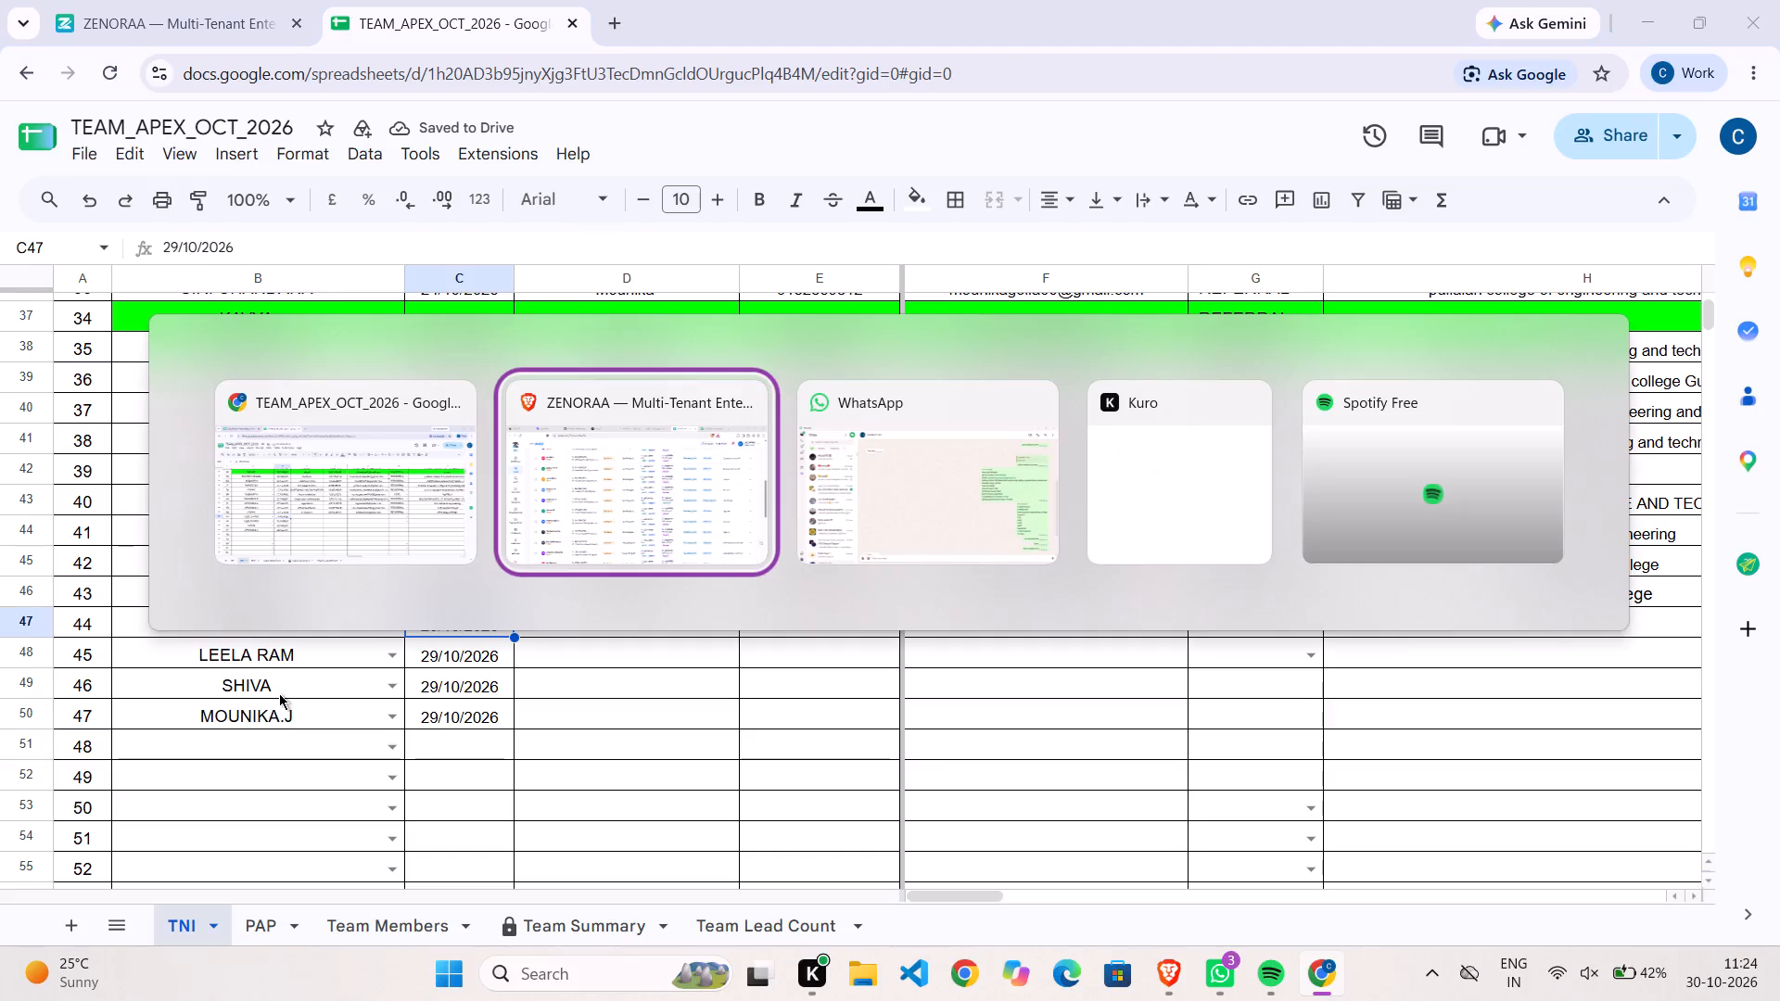
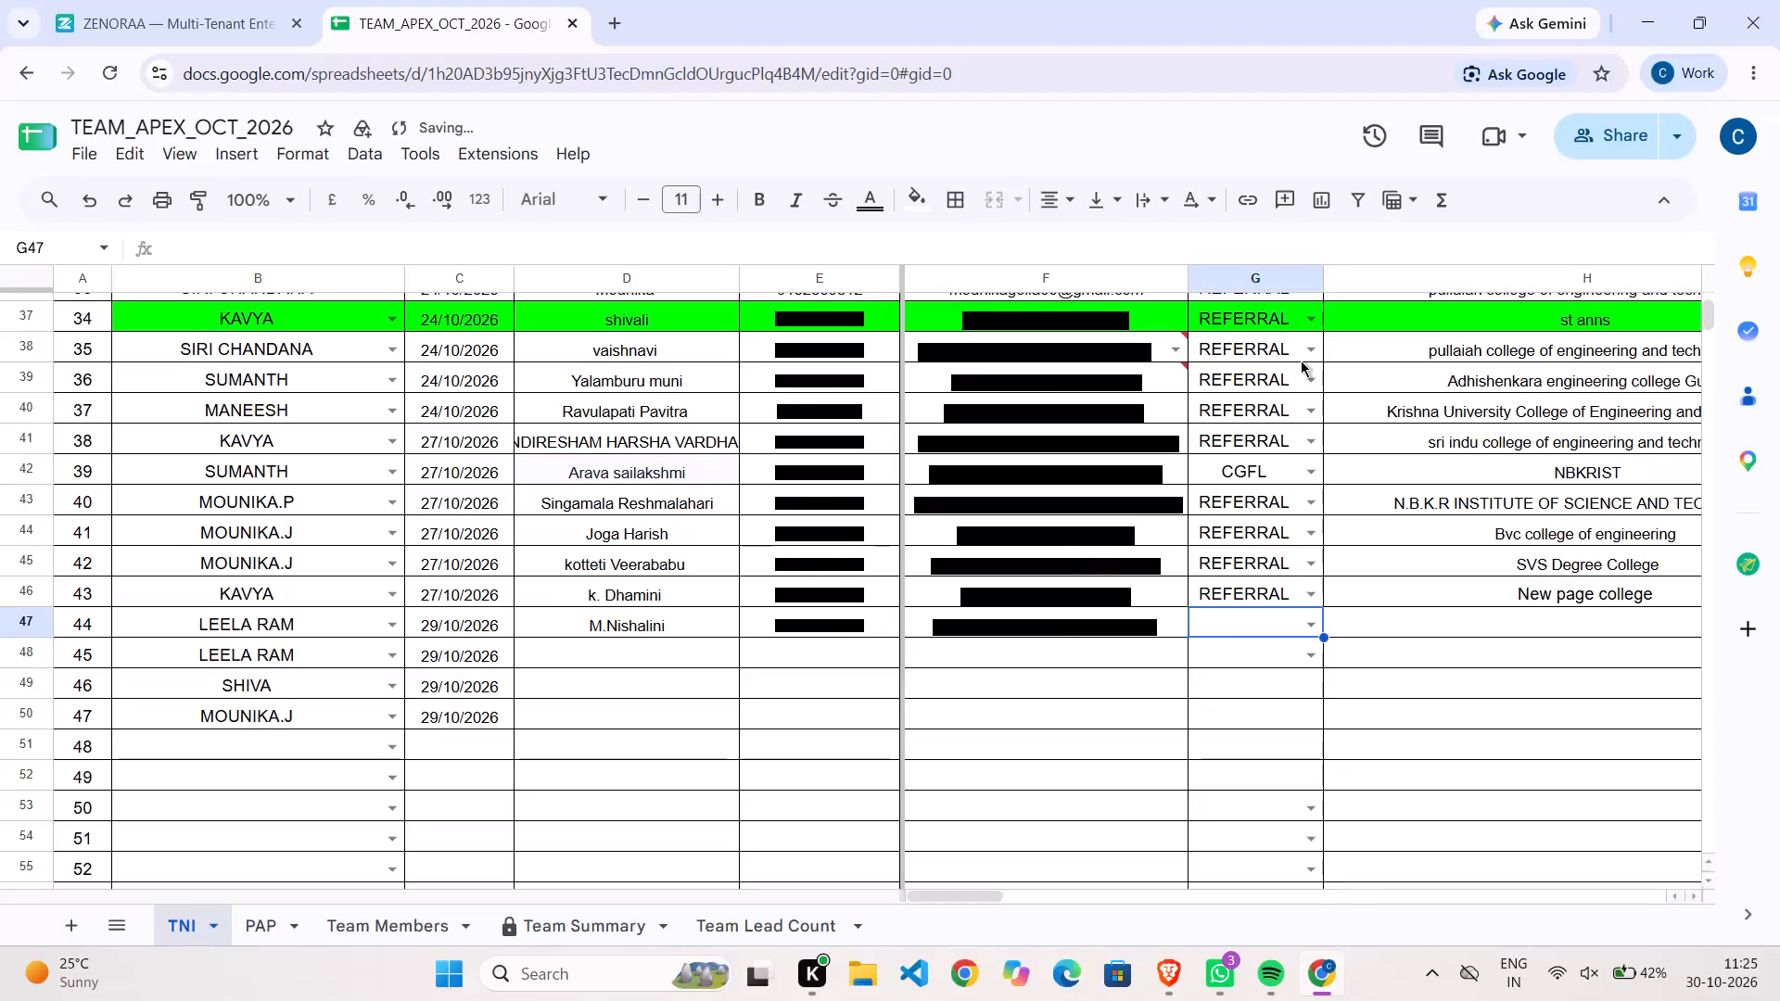
# Set the lead source in column G for serial number 44 to CGFL.
pyautogui.write('cg')
pyautogui.press('Down')
pyautogui.press('Return')
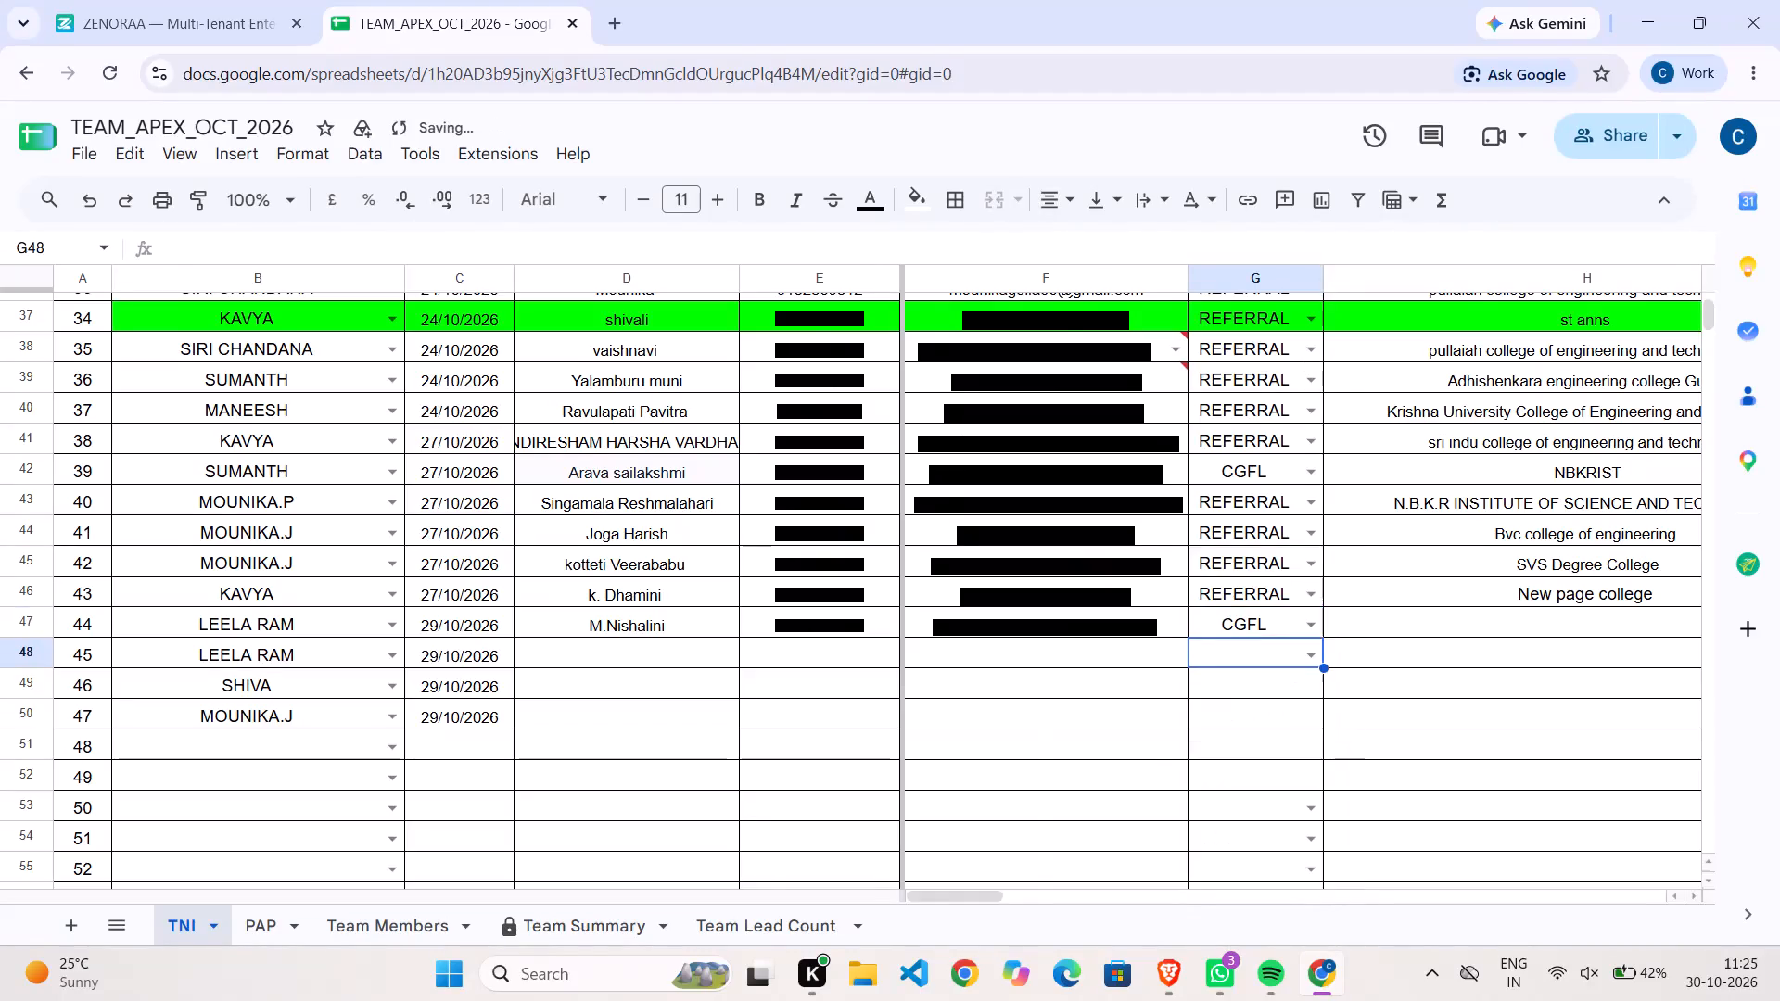
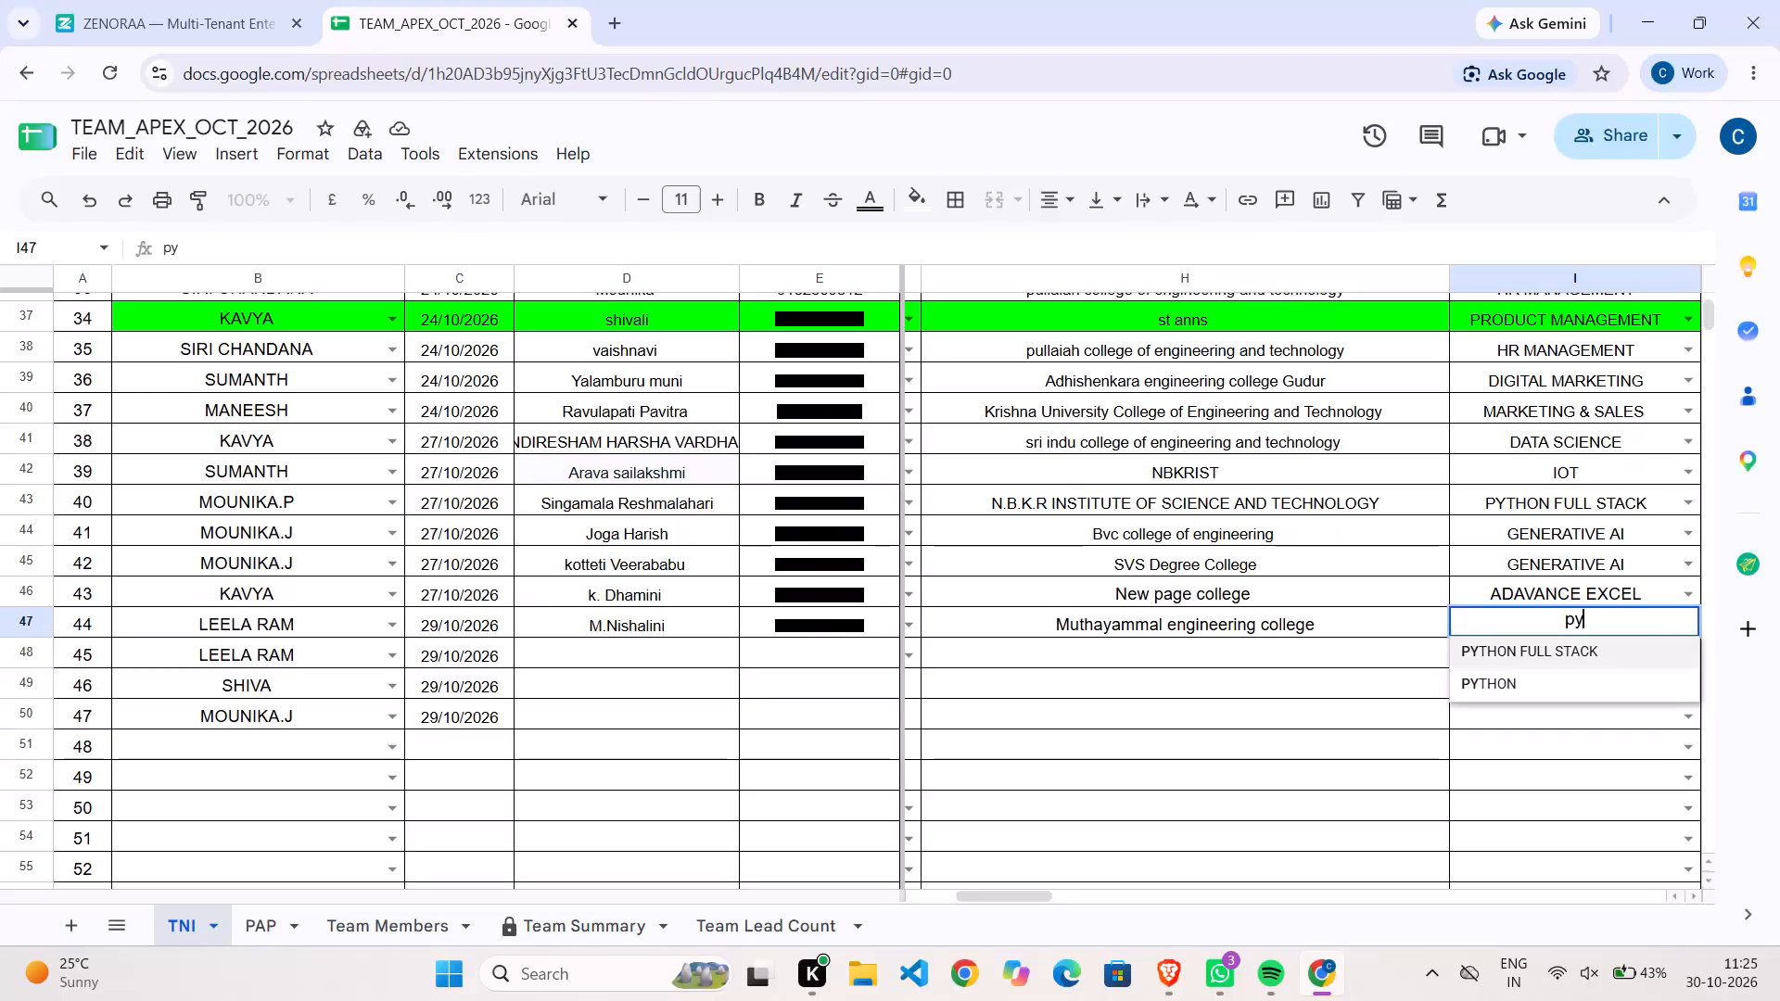
# Set the course for serial number 44 to PYTHON FULL STACK and its mode in column J to Live.
pyautogui.press('Return')
pyautogui.press('Up')
pyautogui.press('Right')
pyautogui.press('l')
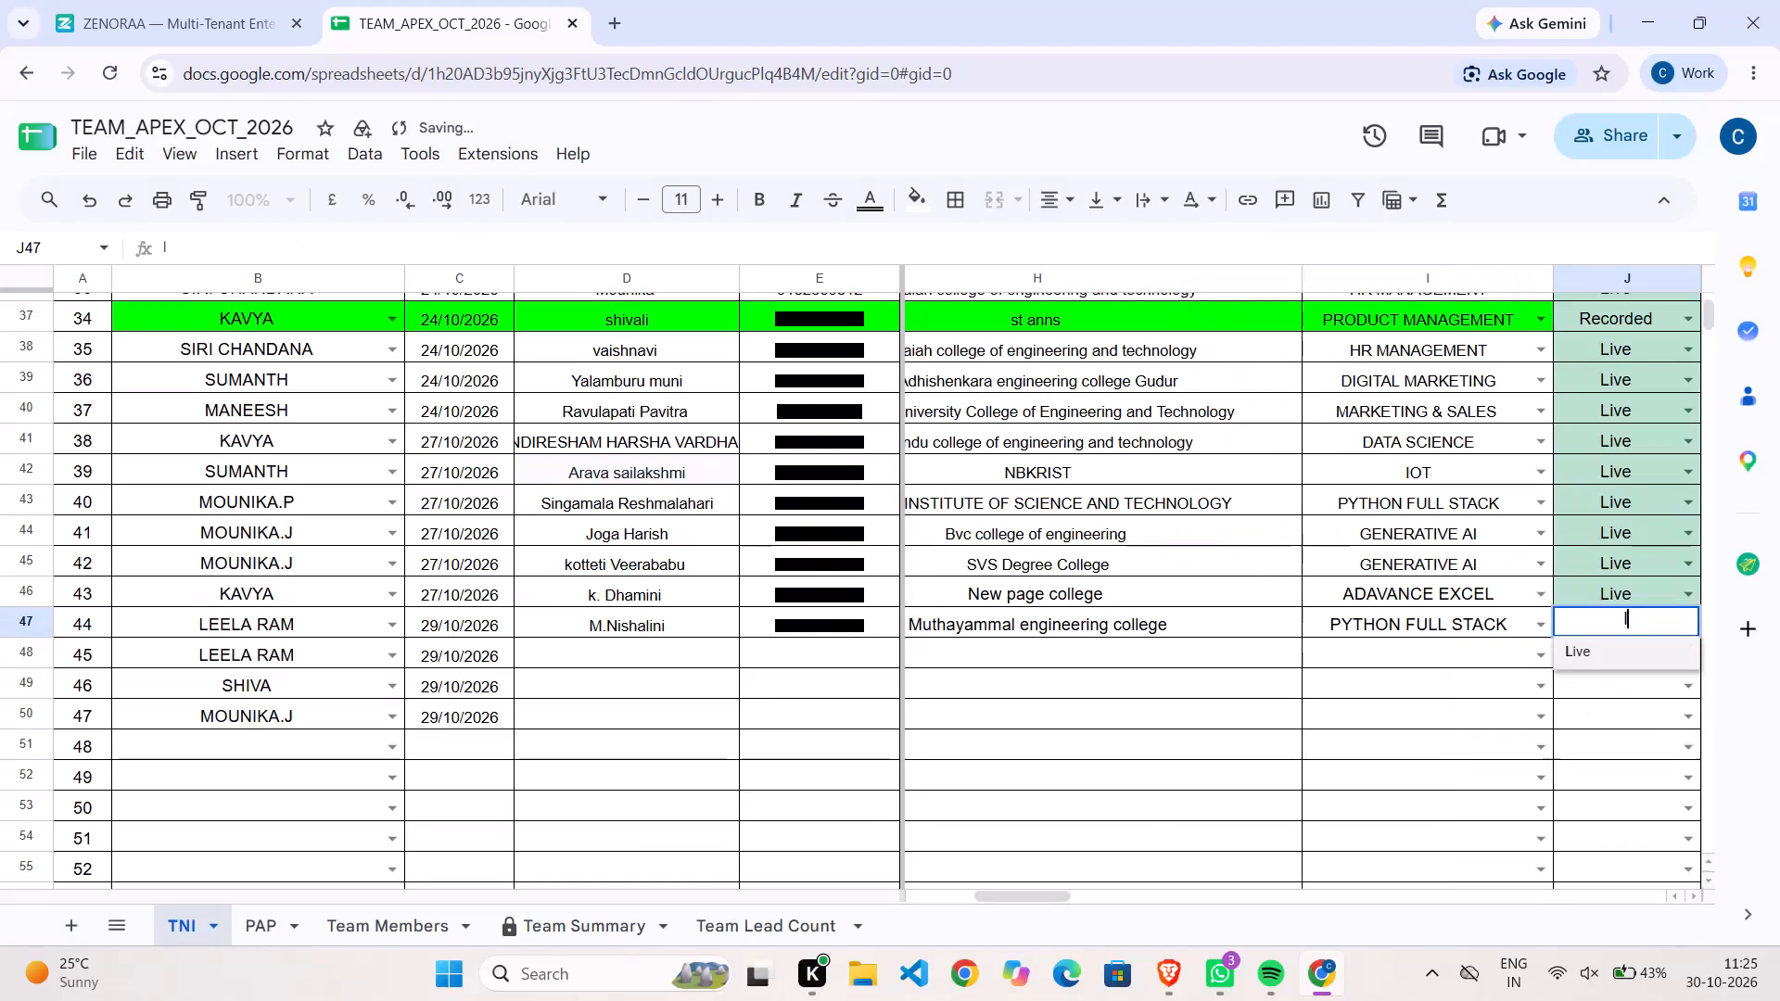
pyautogui.press('Down')
pyautogui.press('Return')
# Enter the amounts for serial number 44: 4000 in column K and 1000 in column L.
pyautogui.press('Down')
pyautogui.press('Up')
pyautogui.press('Right')
pyautogui.press('Up')
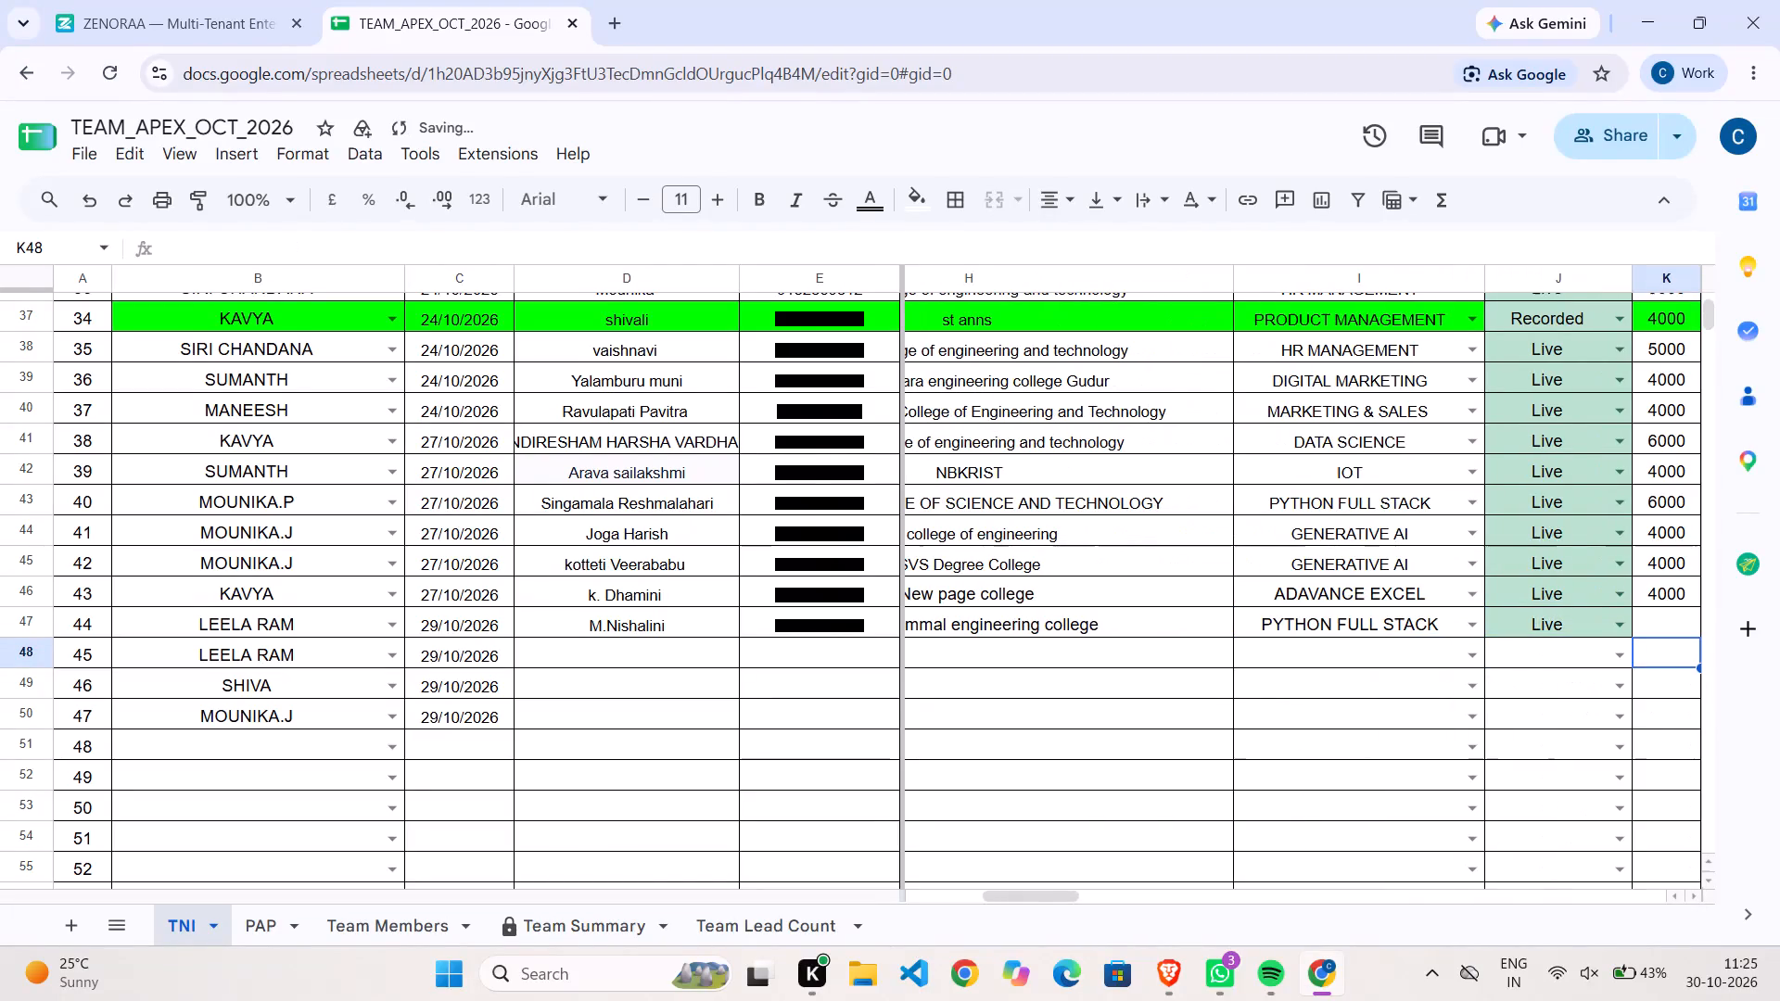
pyautogui.write('4000')
pyautogui.press('Right')
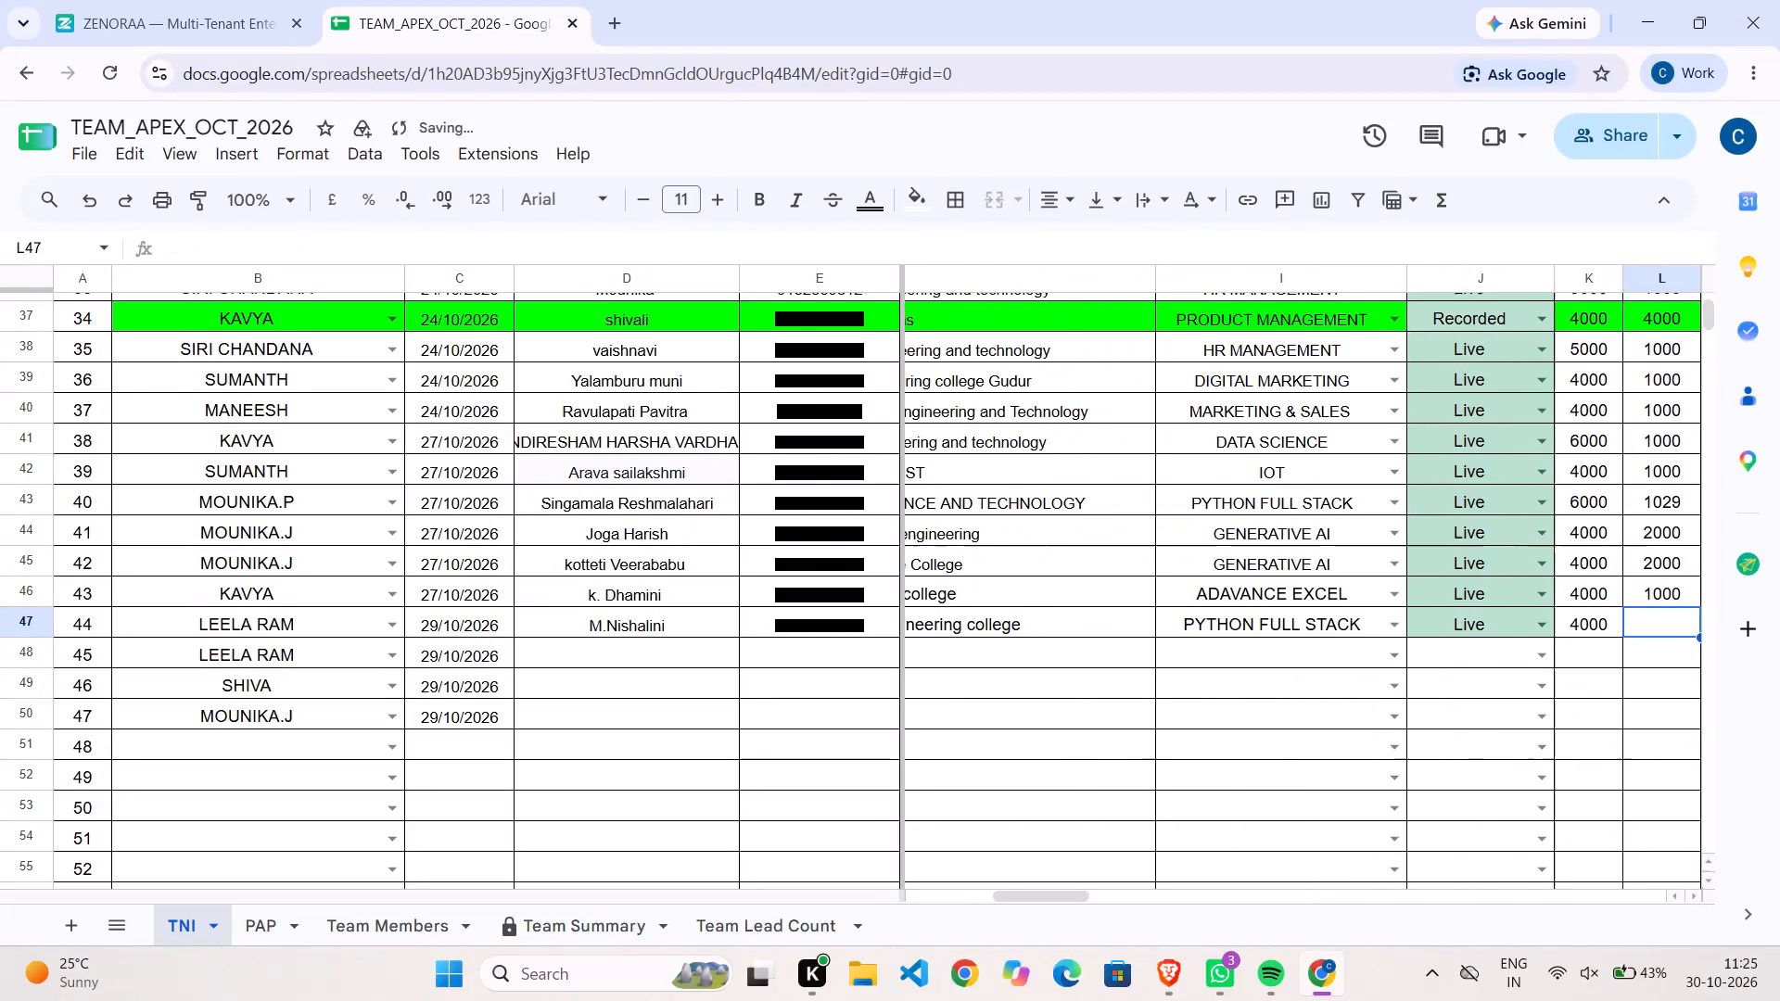
pyautogui.write('1000')
pyautogui.press('Right')
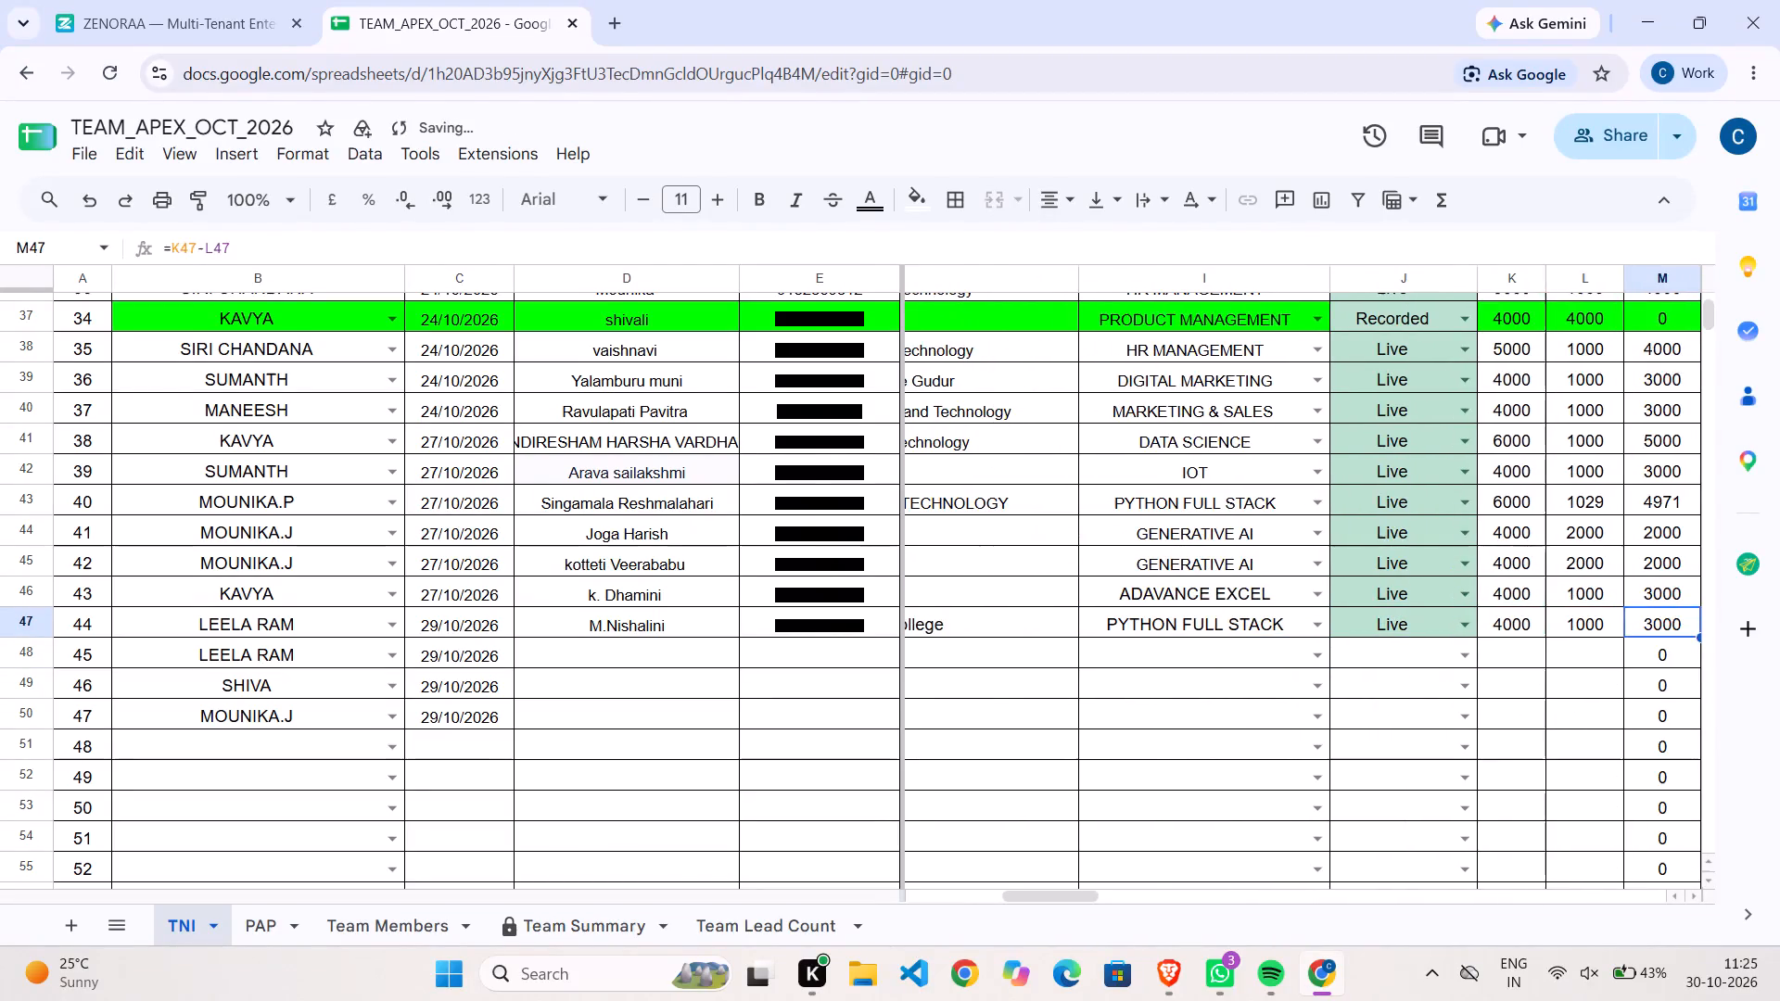
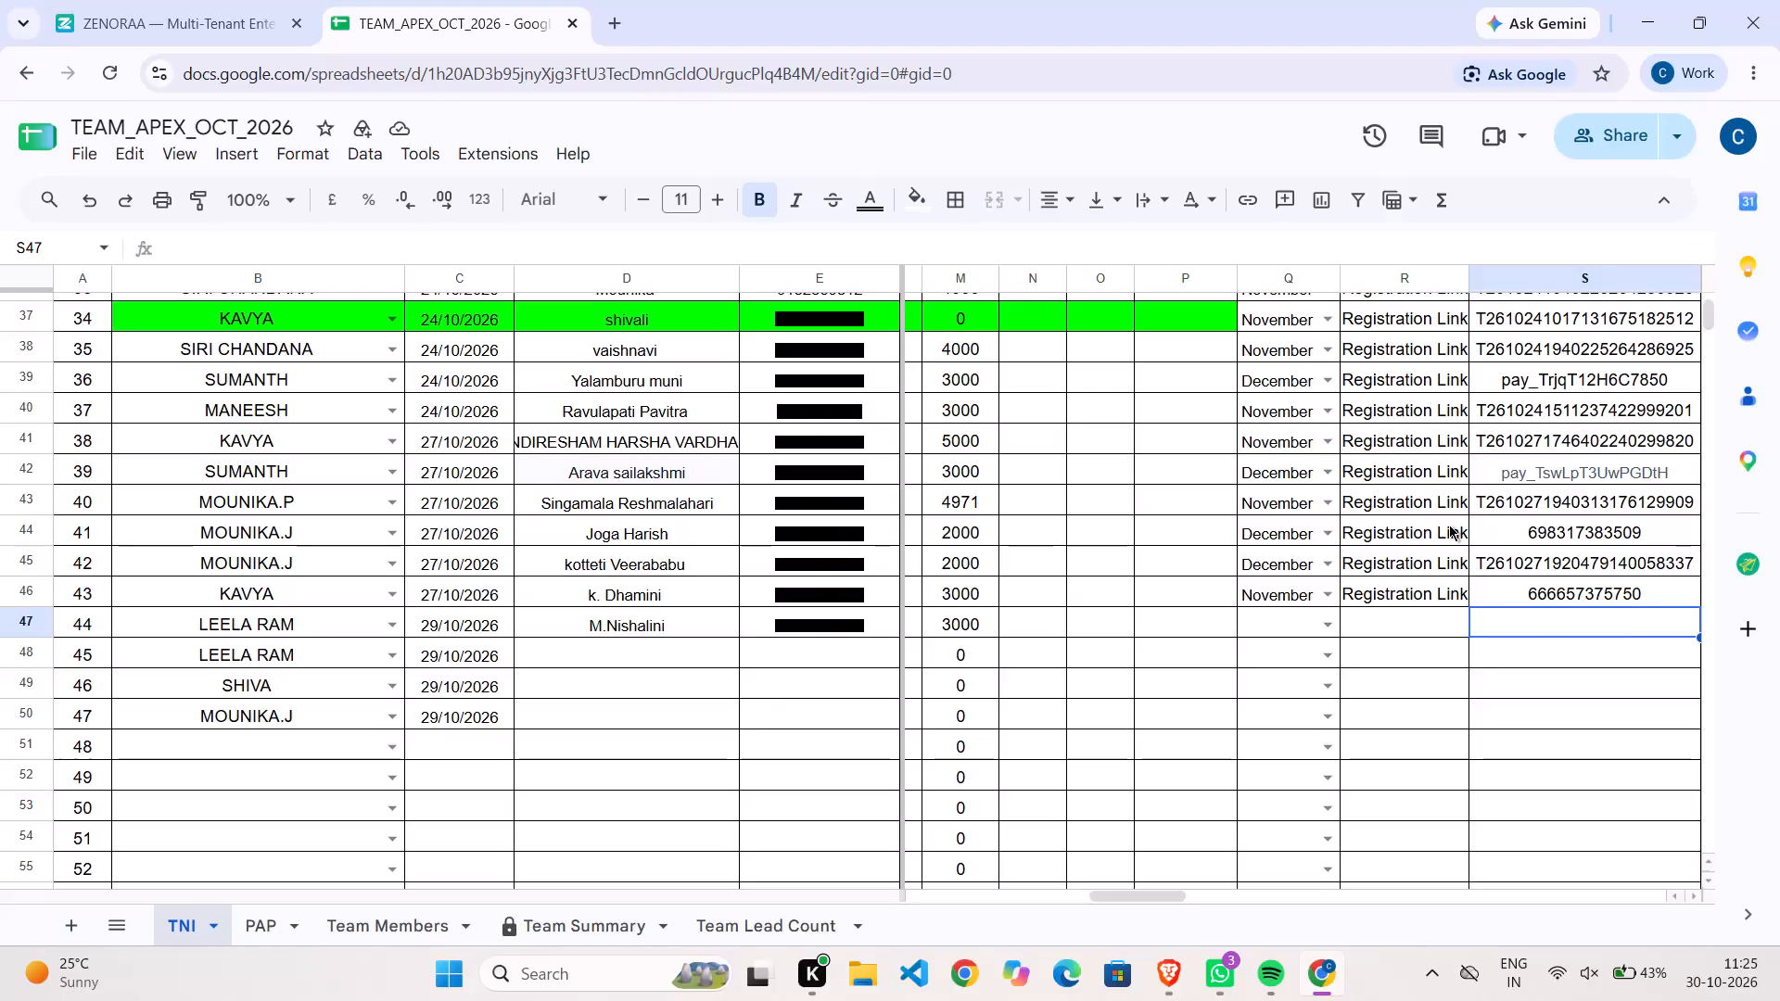
# Paste the copied payment reference number into column S for serial number 44 and remove its bold formatting.
pyautogui.hotkey('ctrl', 'v')
pyautogui.press('Left')
pyautogui.press('Right')
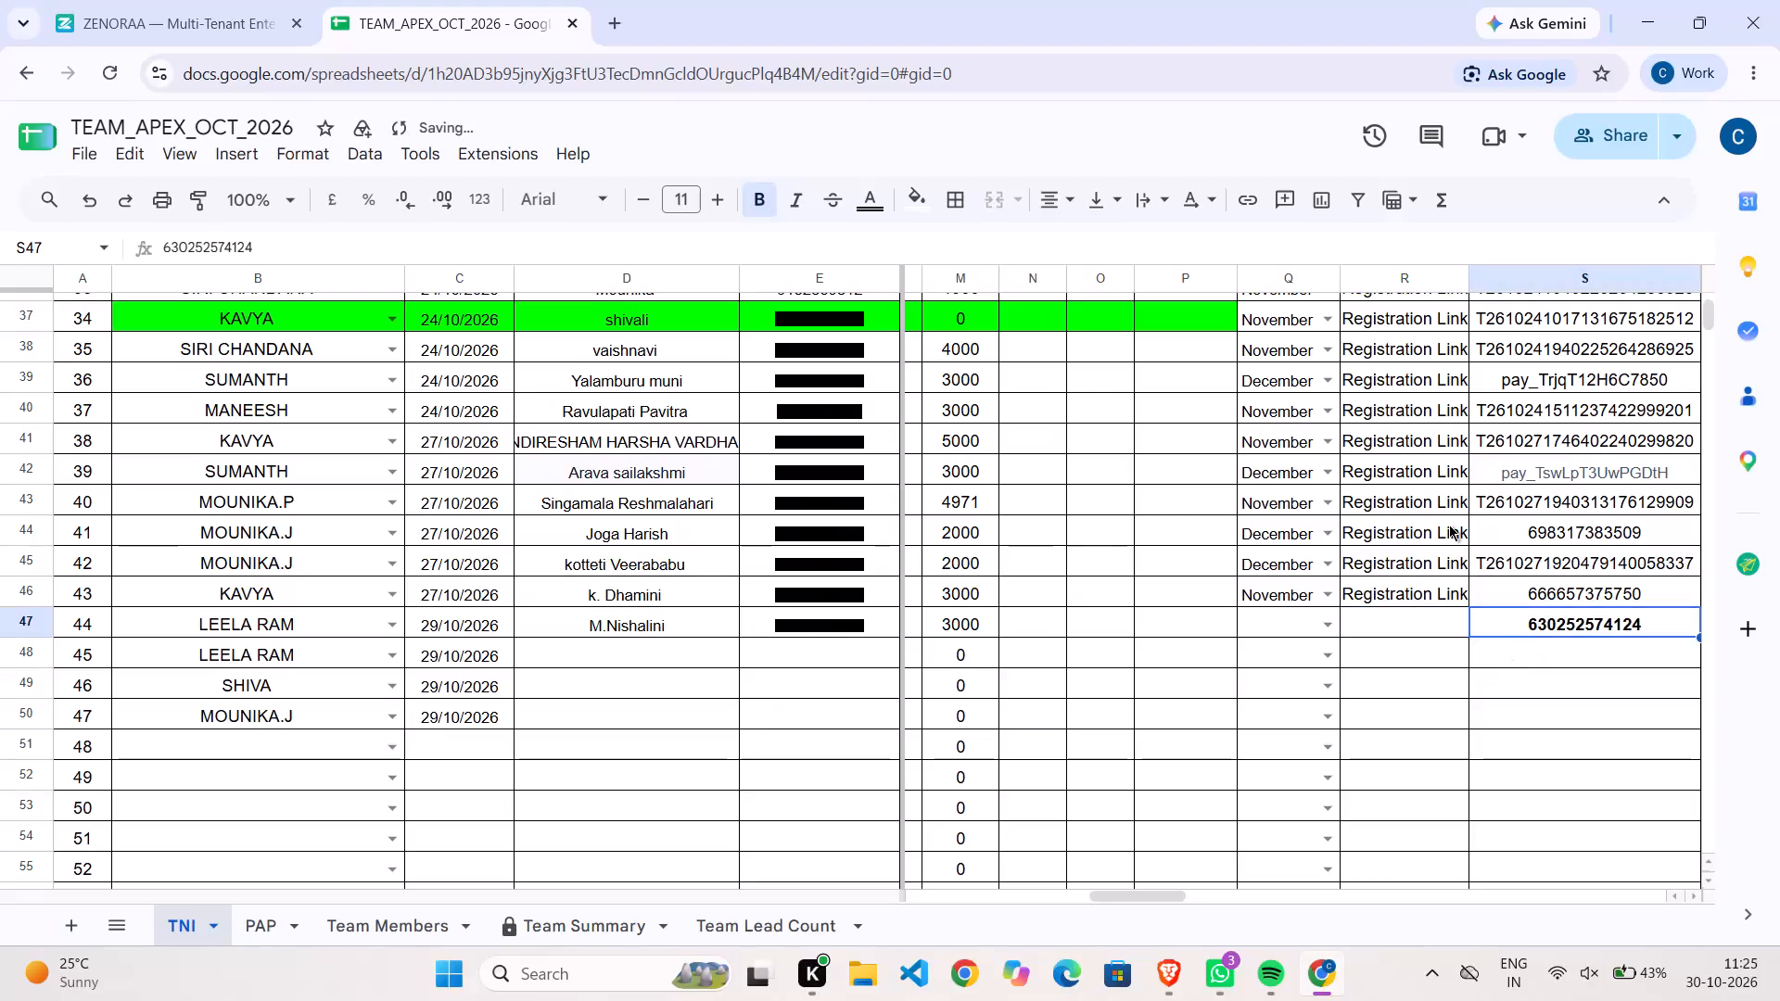
pyautogui.click(759, 201)
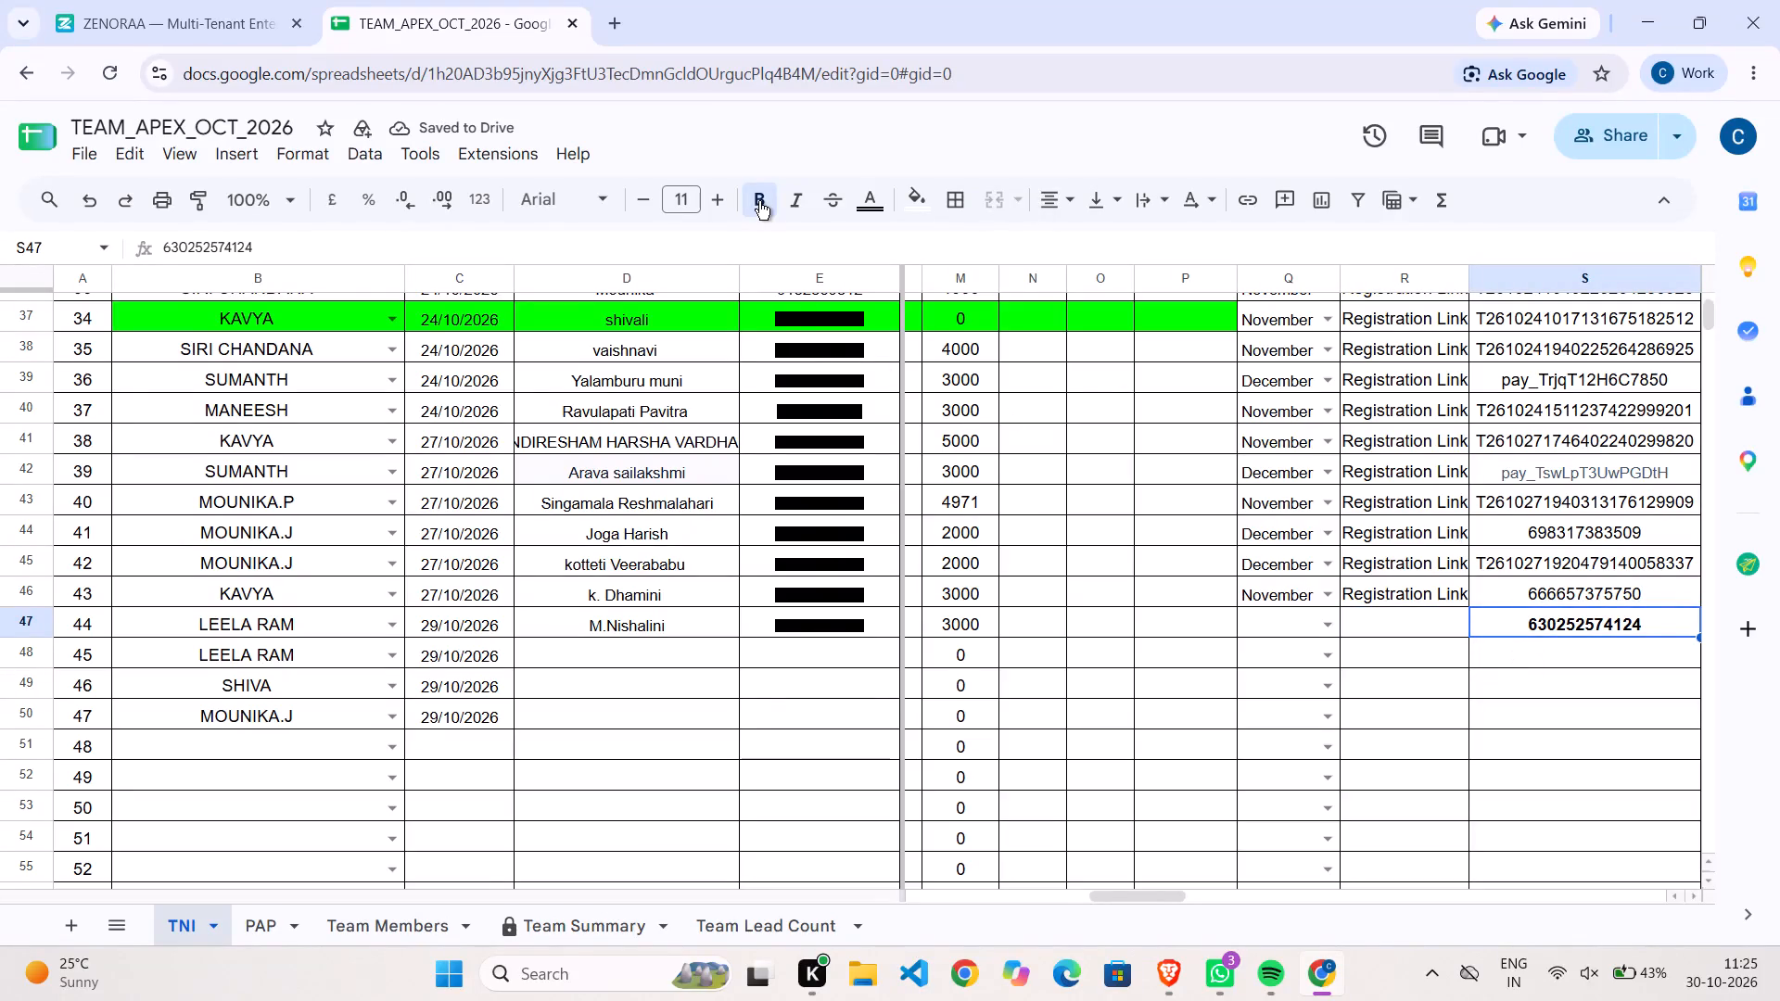
# For serial number 44, enter Registration Link in column R and set the month in column Q to December.
pyautogui.hotkey('shift', 'r')
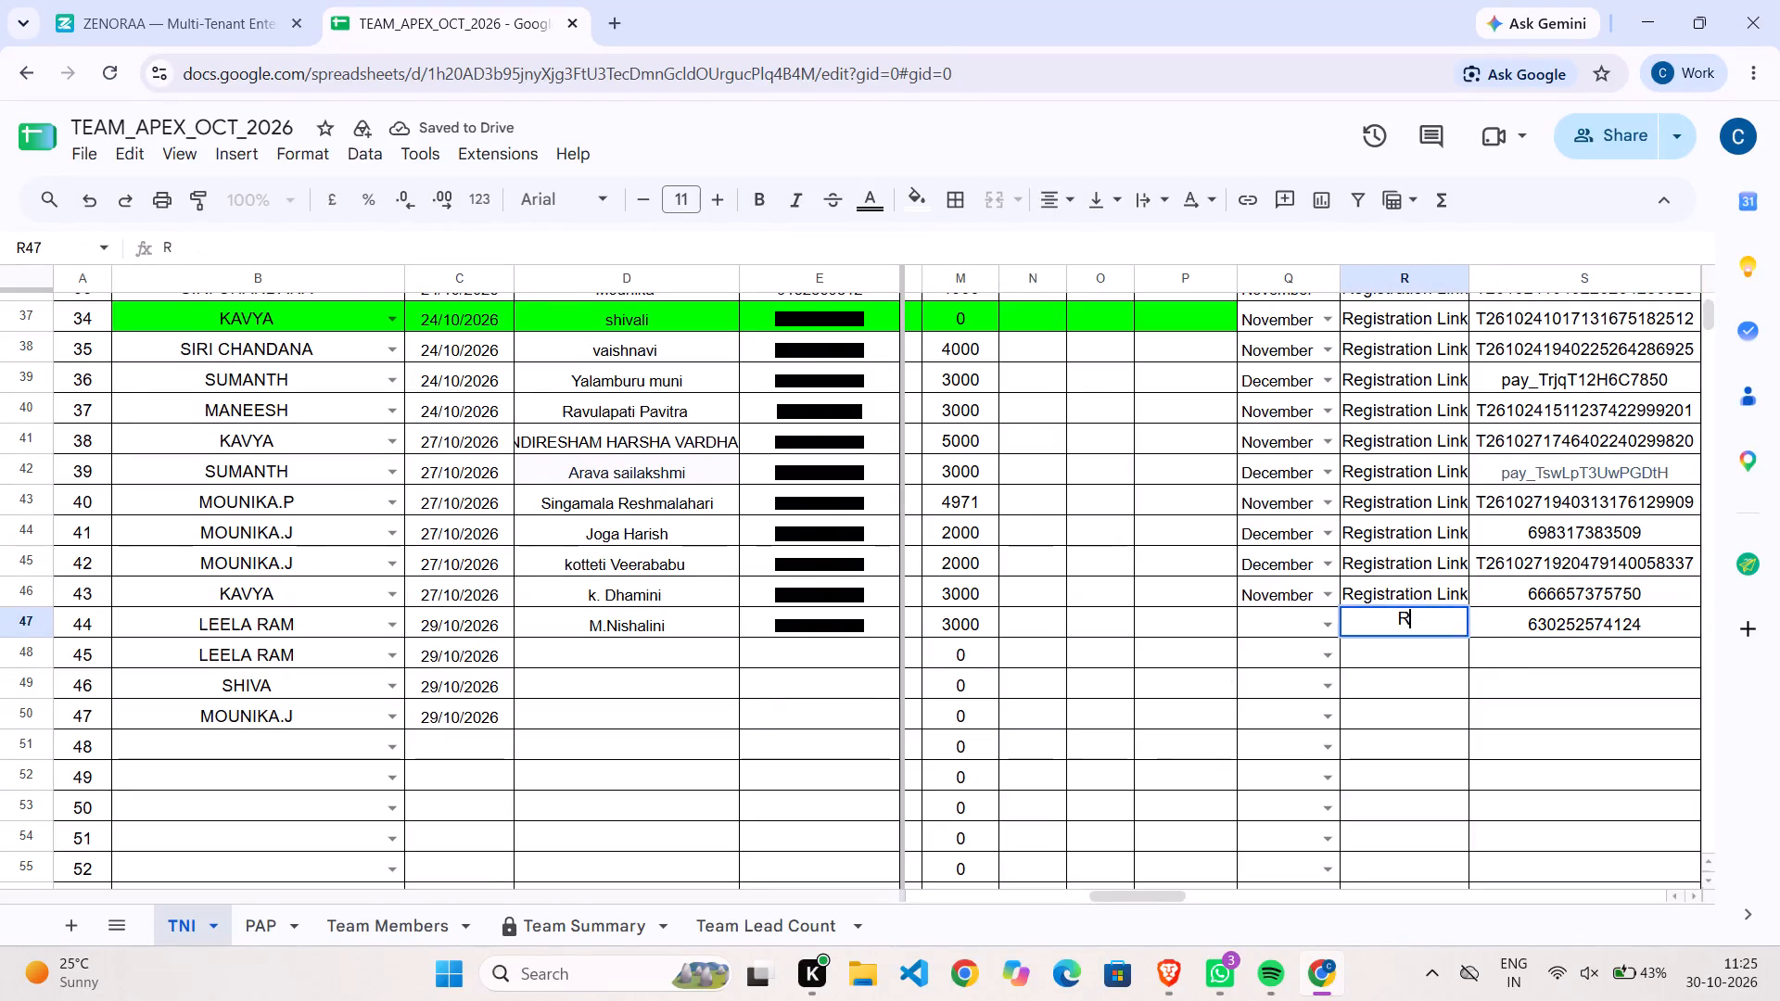
pyautogui.press('Left')
pyautogui.write('de')
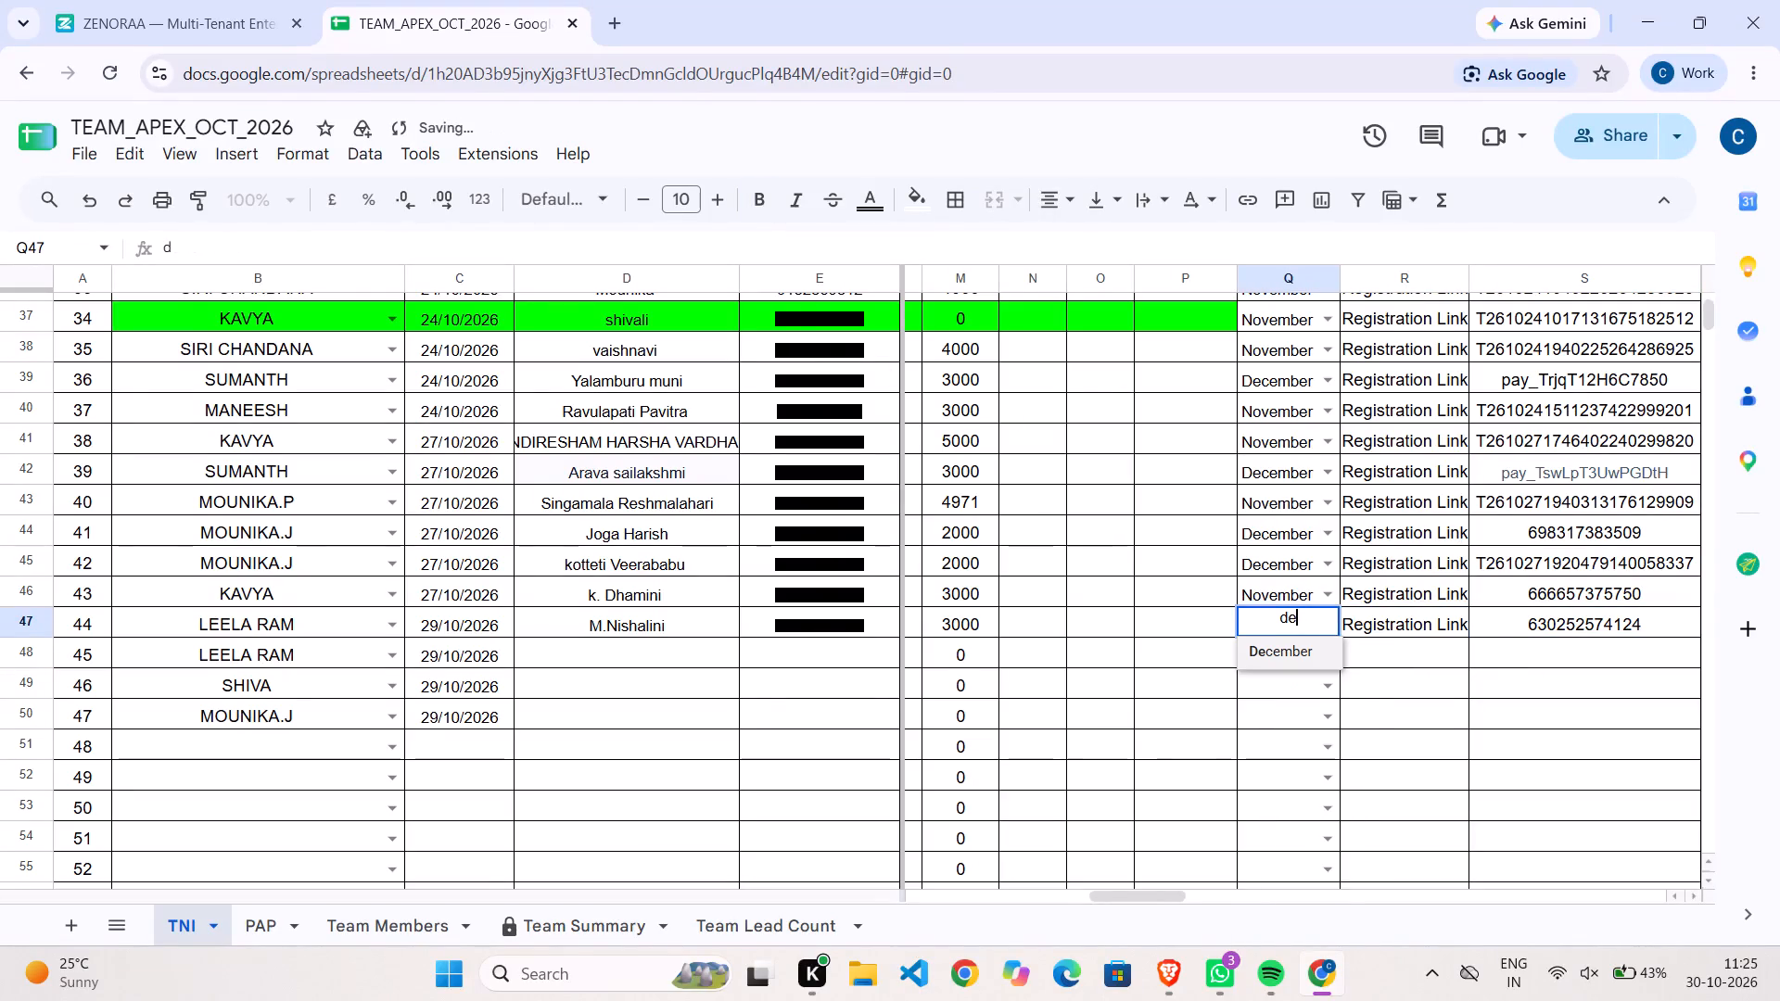
pyautogui.press('Down')
pyautogui.press('Return')
# Set the source in column G for serial number 45 to CGFL.
pyautogui.press('Left')
pyautogui.press('Left')
pyautogui.press('Left')
pyautogui.press('Left')
pyautogui.press('Left')
pyautogui.press('Left')
pyautogui.press('Left')
pyautogui.press('Left')
pyautogui.press('Left')
pyautogui.press('Left')
pyautogui.press('Left')
pyautogui.press('Left')
pyautogui.press('Left')
pyautogui.press('Left')
pyautogui.press('Left')
pyautogui.press('Left')
pyautogui.press('Left')
pyautogui.press('Left')
pyautogui.press('Left')
pyautogui.press('Left')
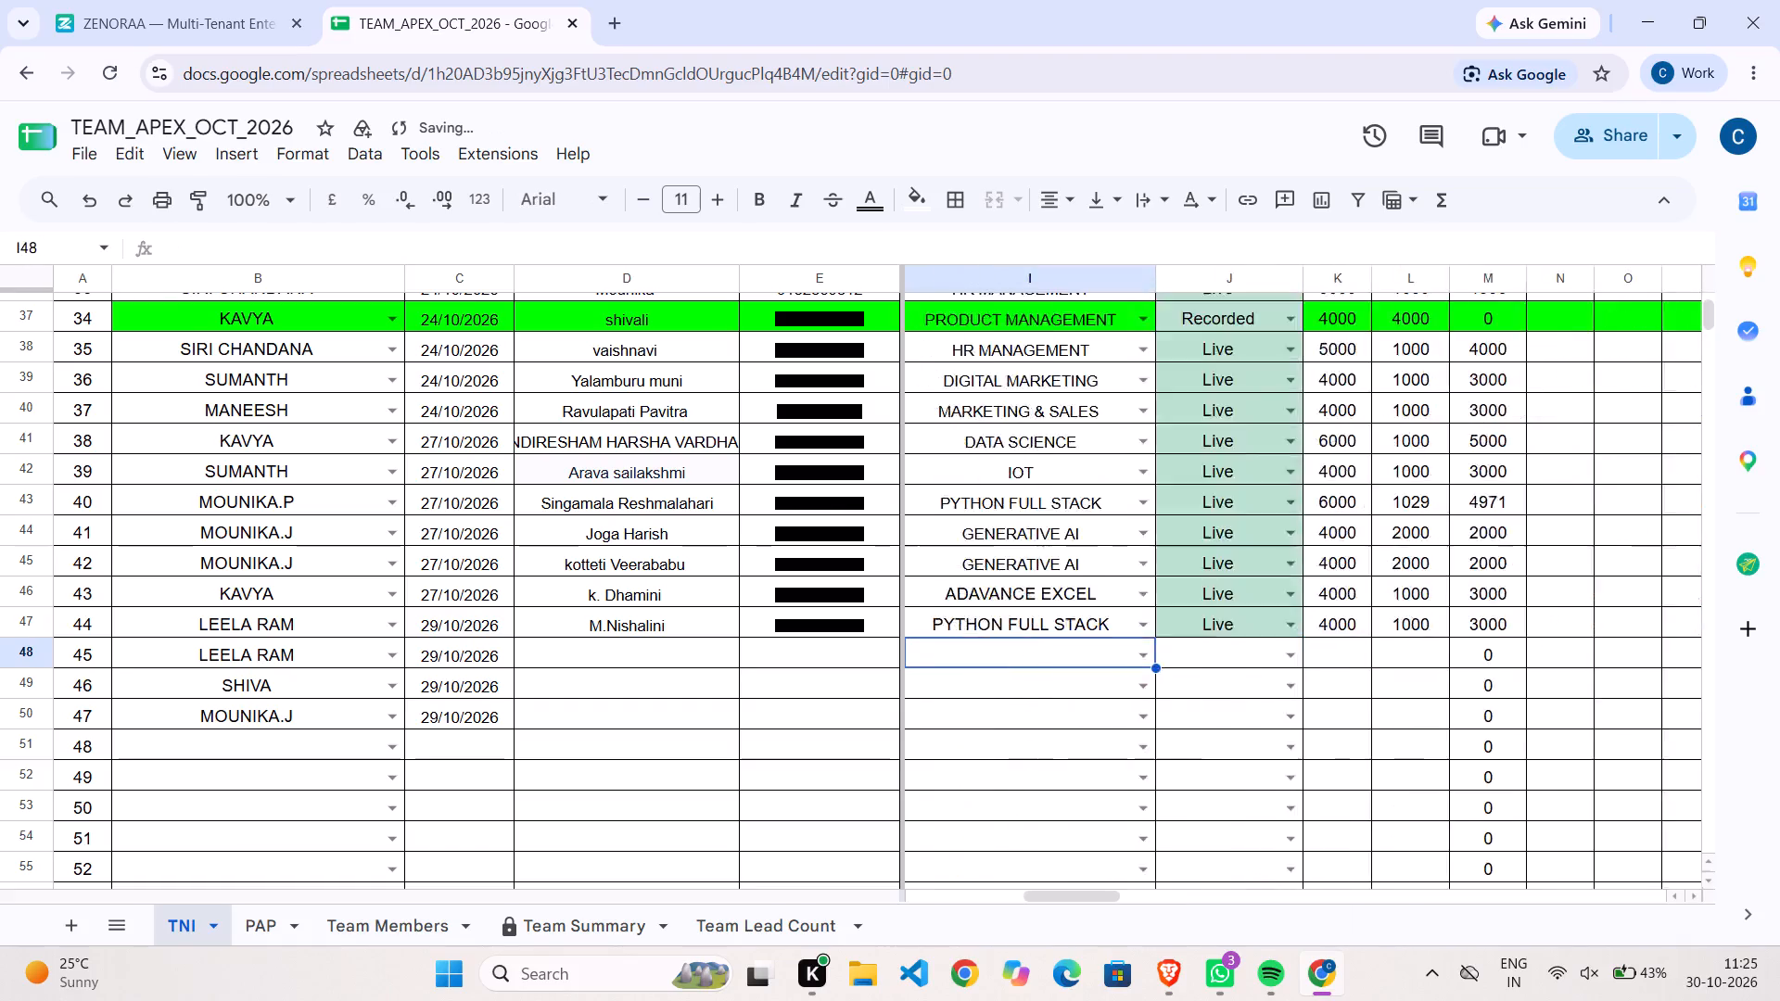
pyautogui.press('Right')
pyautogui.press('Right')
pyautogui.press('Right')
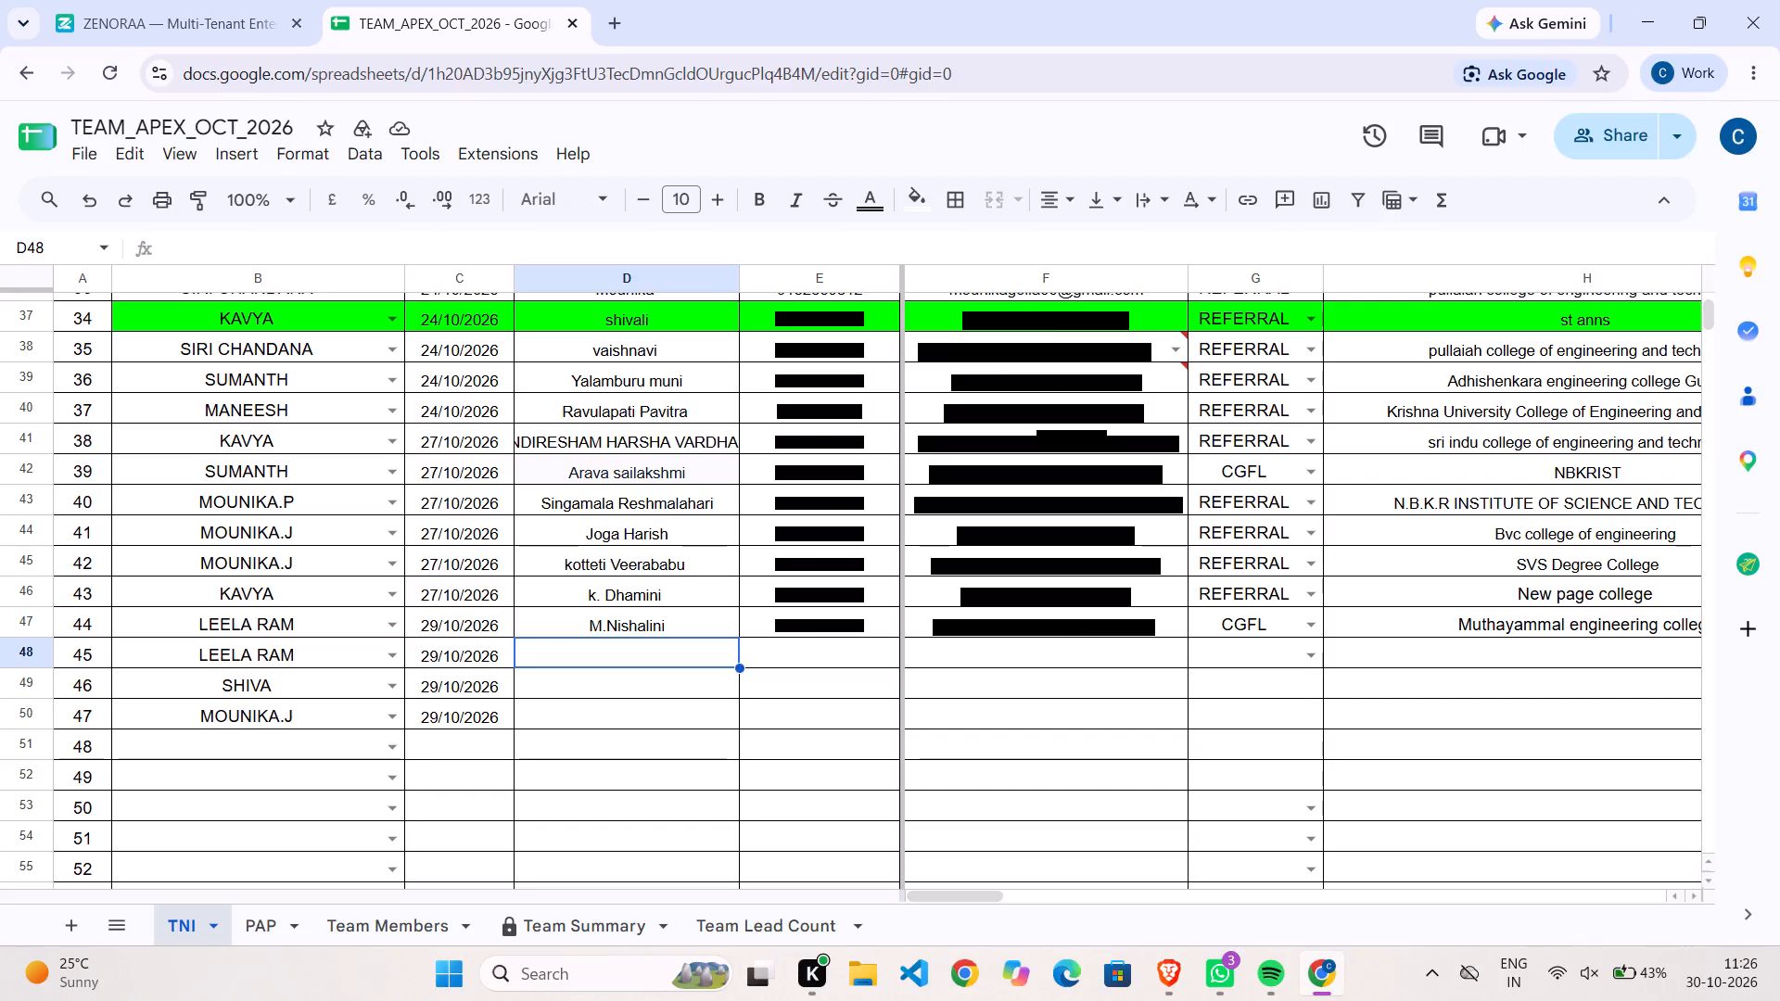
pyautogui.press('Right')
pyautogui.press('Right')
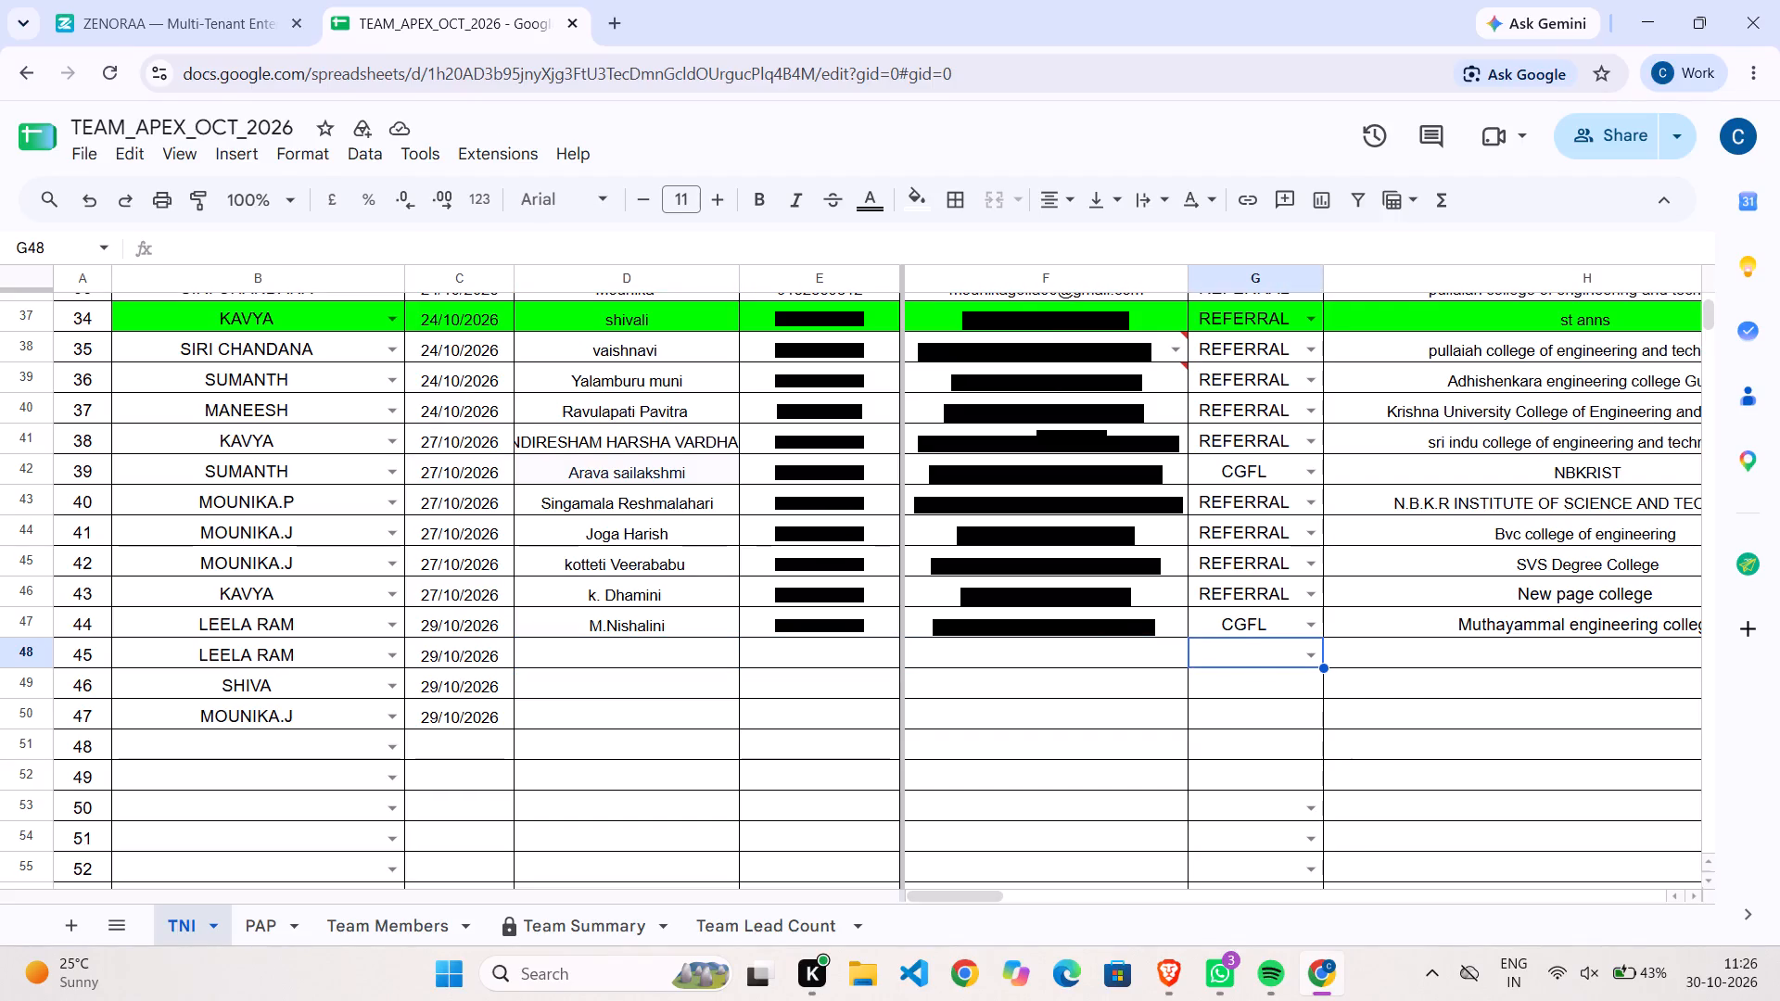
pyautogui.write('cg')
pyautogui.press('Down')
pyautogui.press('Return')
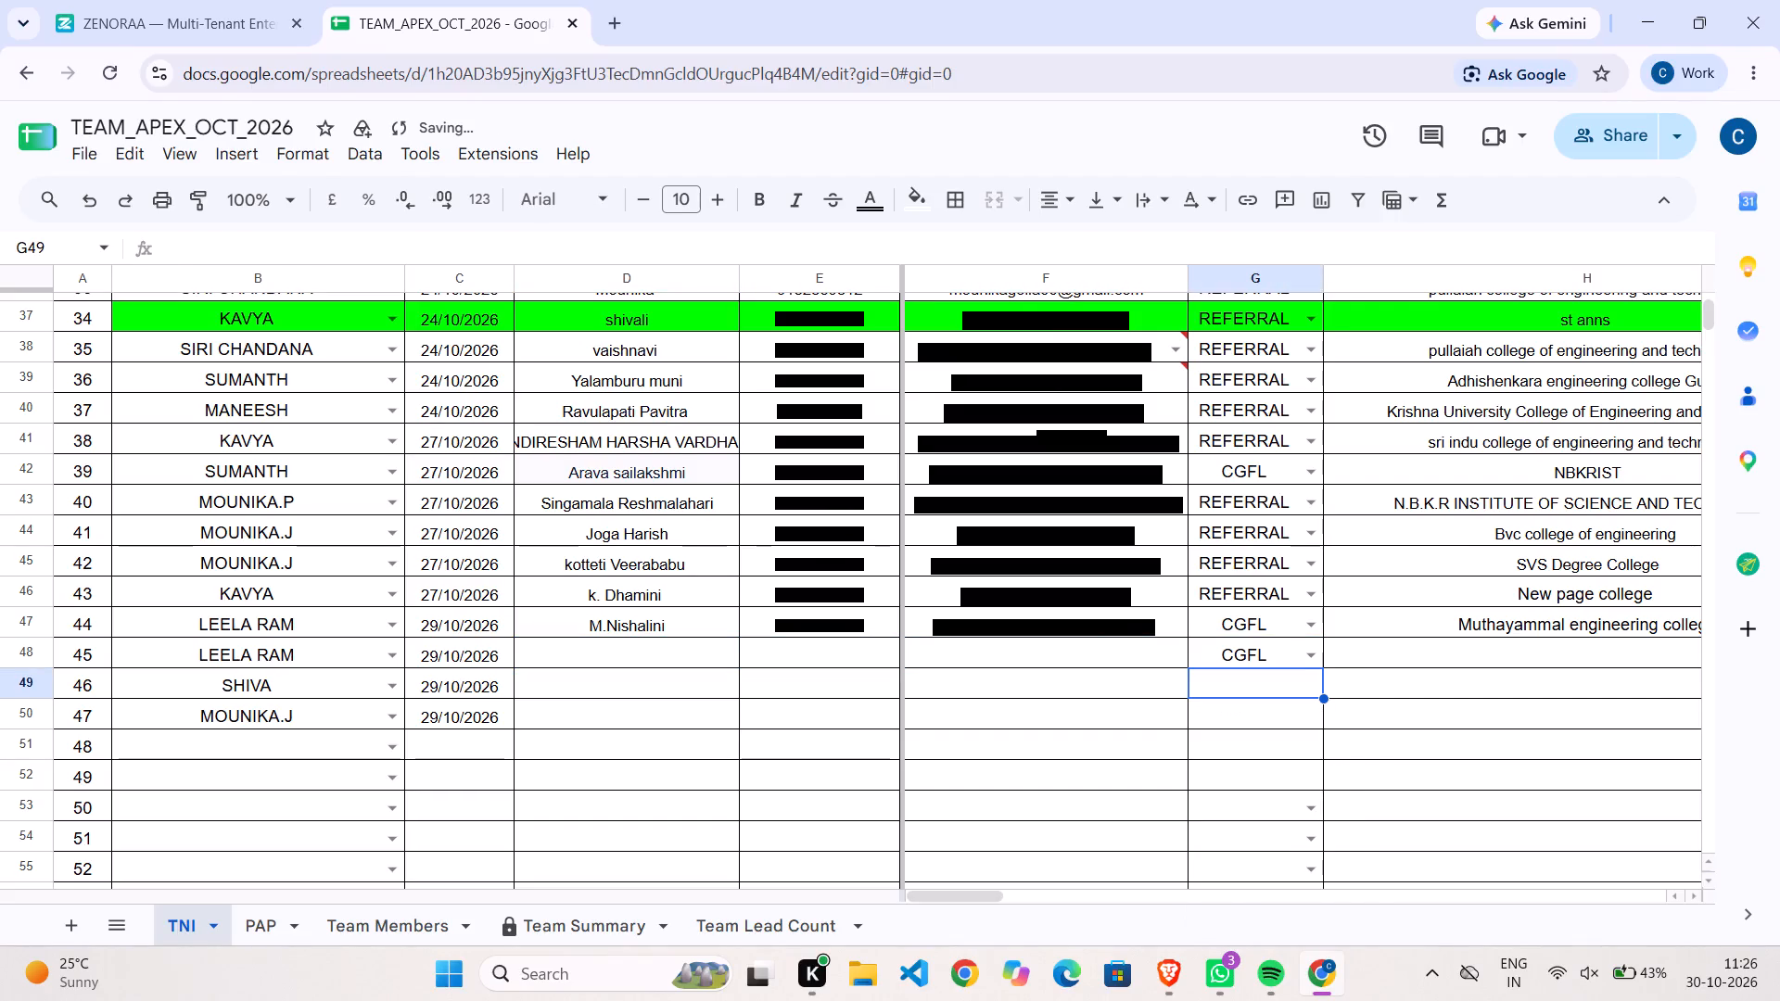
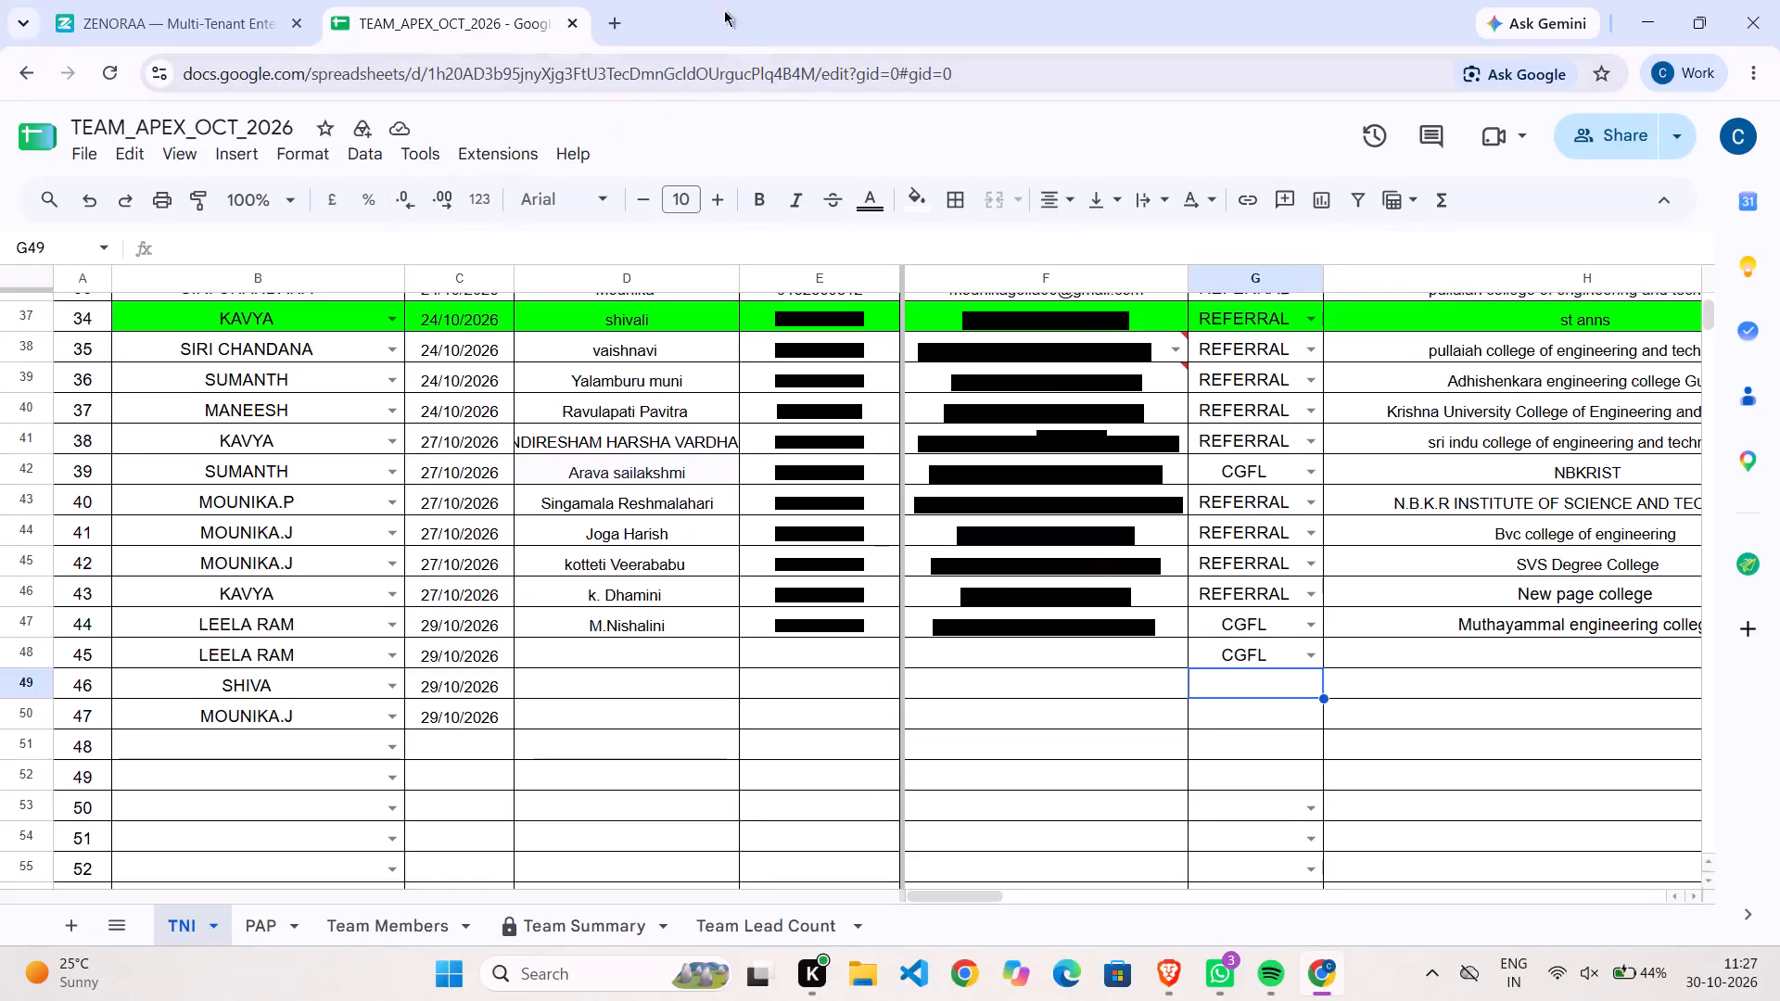
# Look up WhatsApp in a new browser tab.
pyautogui.click(614, 32)
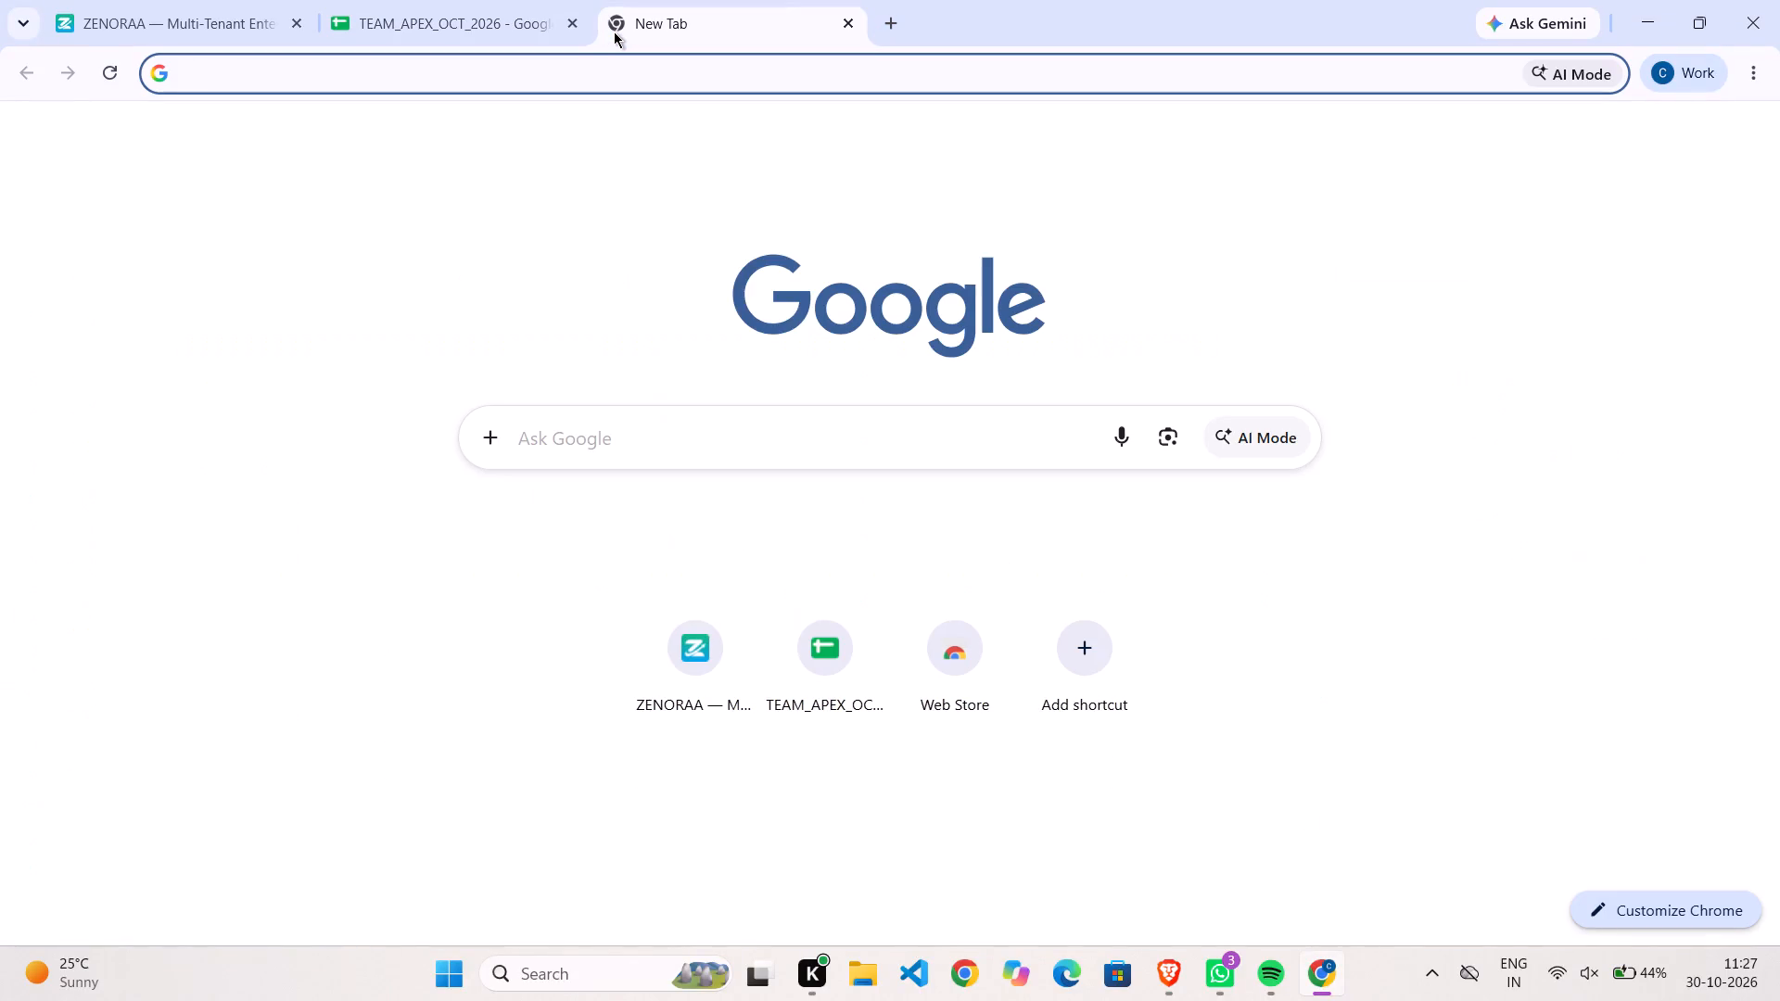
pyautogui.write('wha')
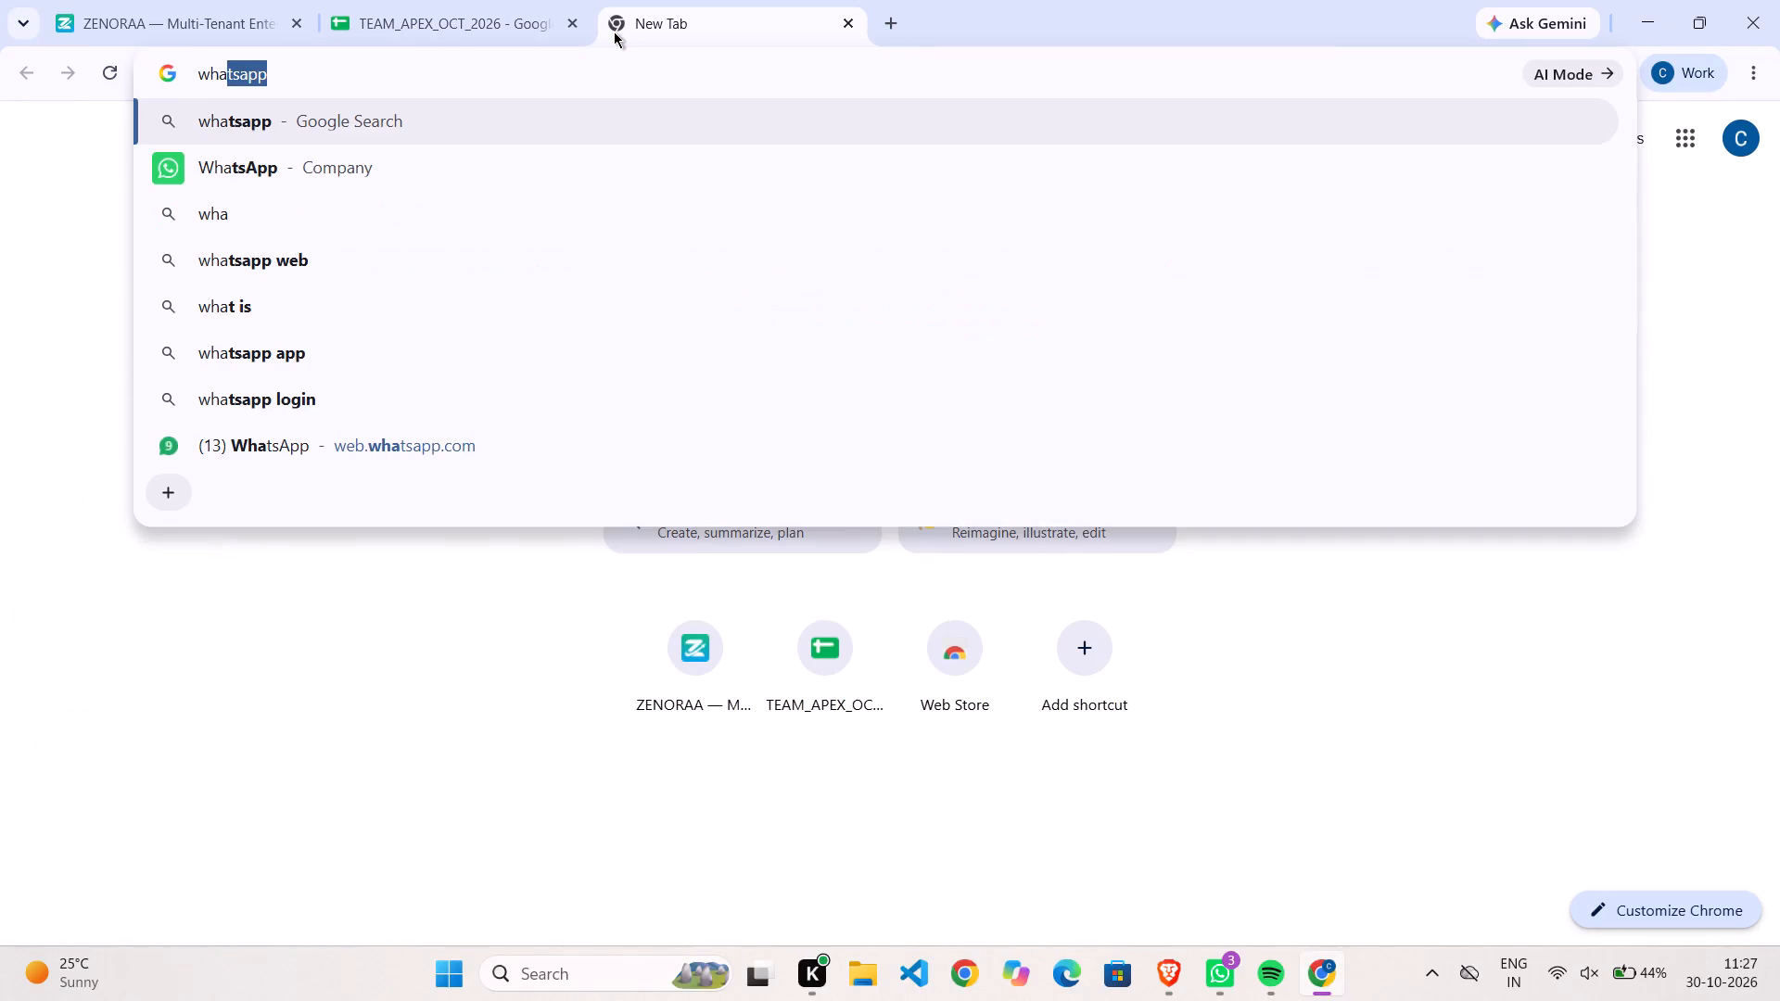
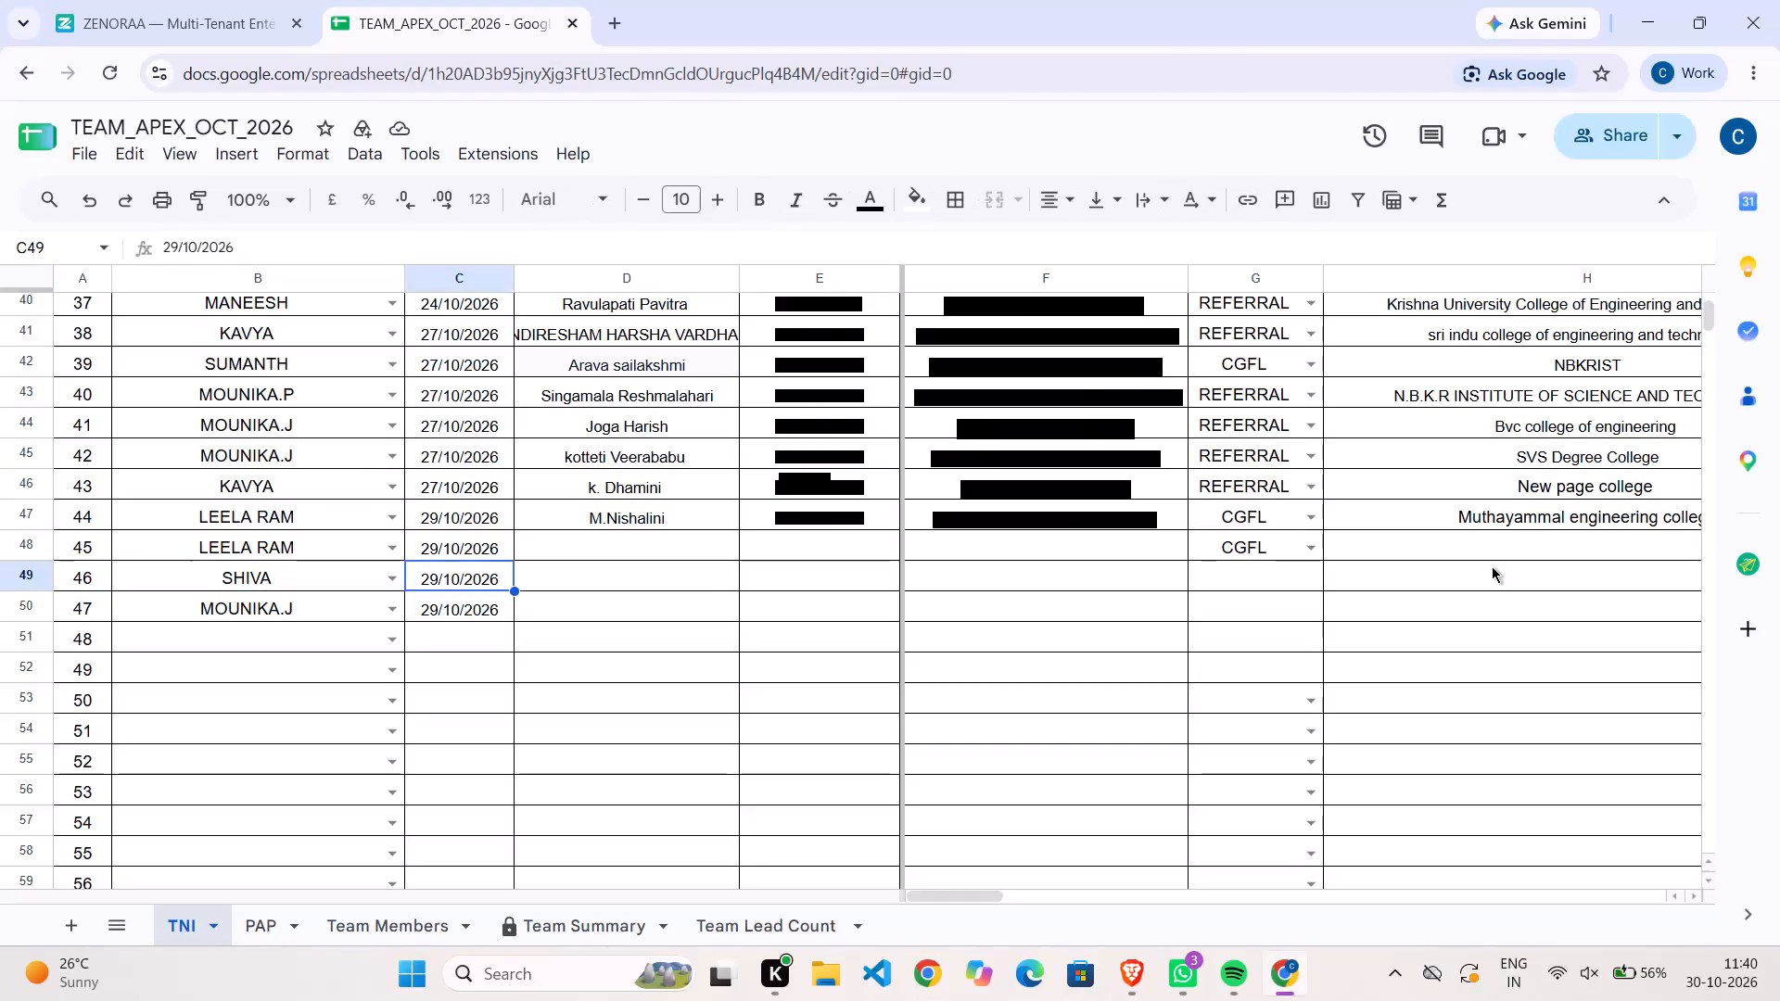
# Paste the copied student name into column D for serial number 45.
pyautogui.press('Right')
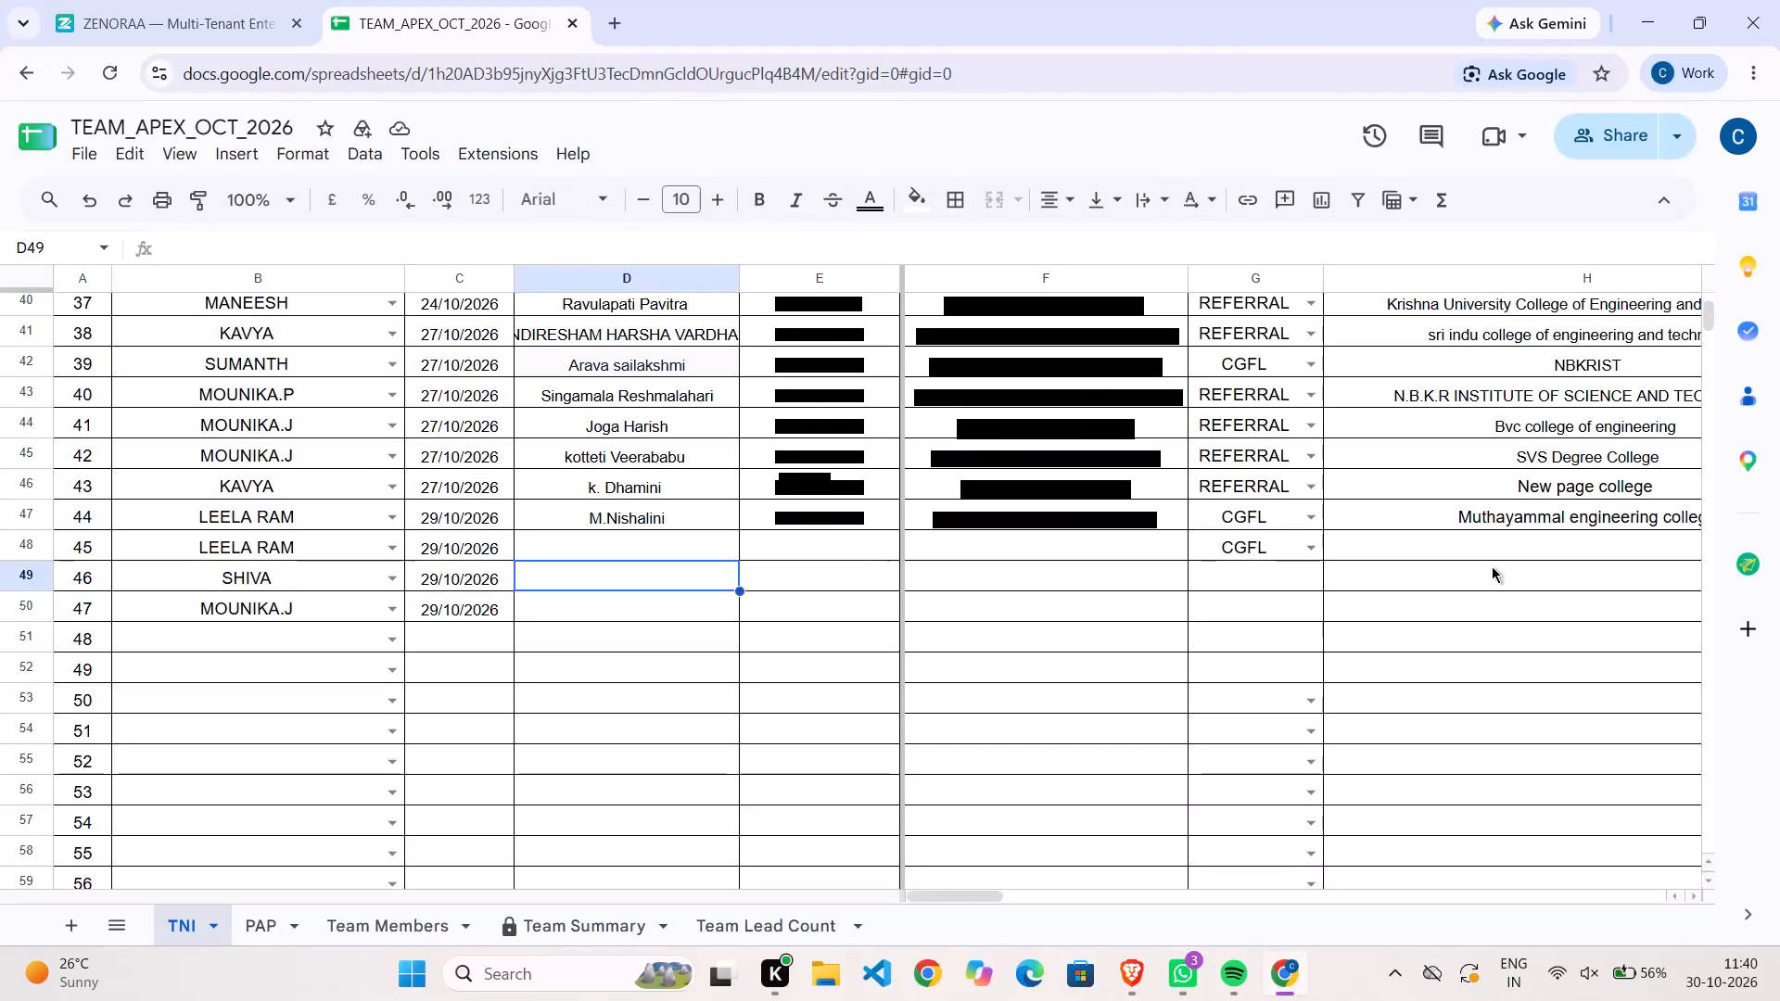
pyautogui.press('Up')
pyautogui.hotkey('ctrl', 'v')
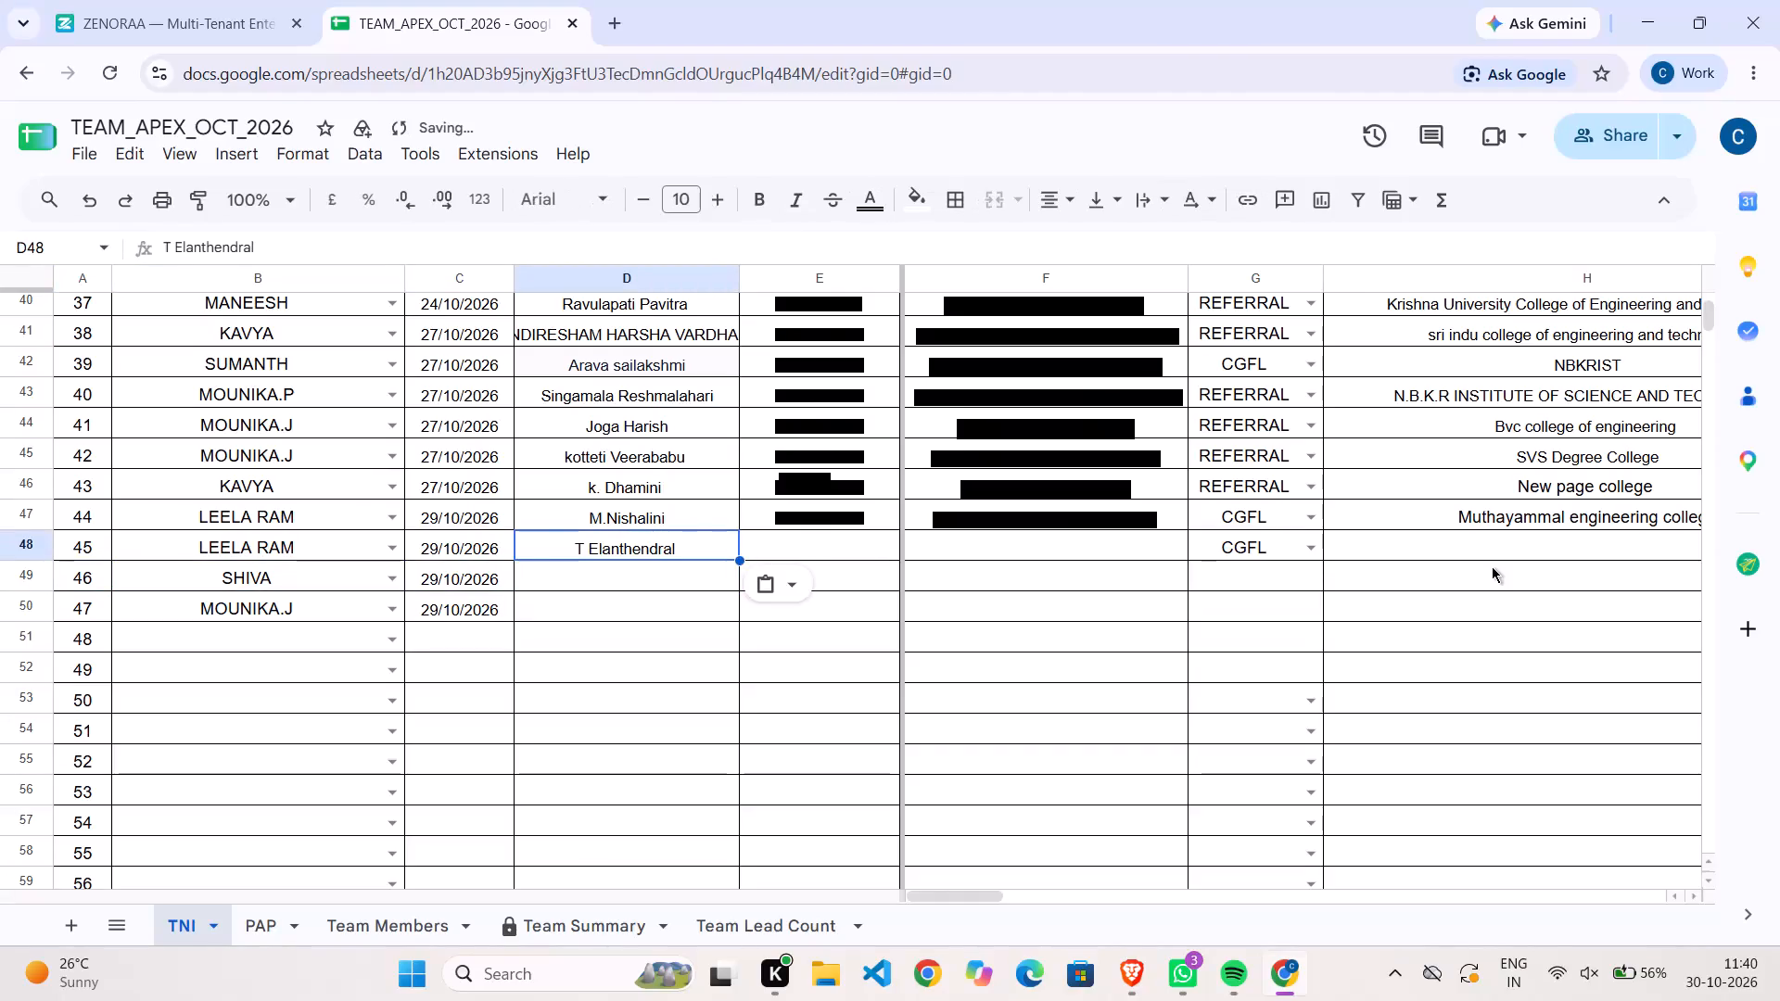
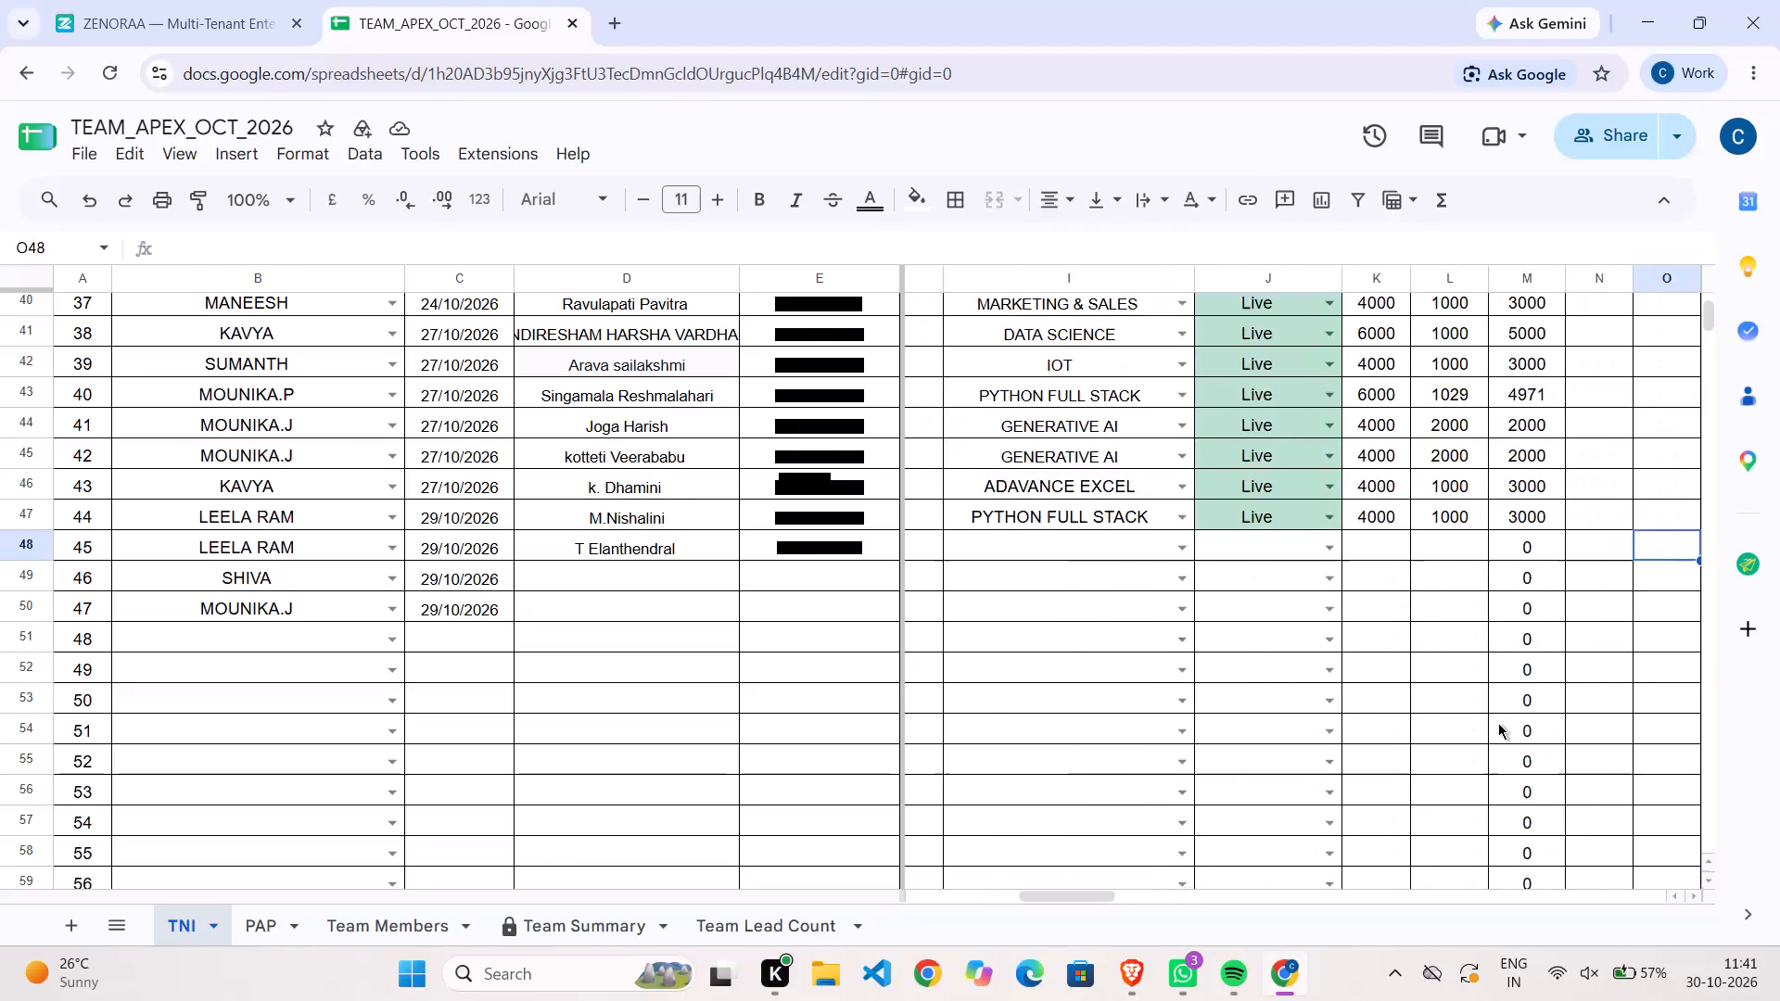
# Paste the copied payment reference number into column S for serial number 45 and remove its bold formatting.
pyautogui.press('Right')
pyautogui.press('Right')
pyautogui.press('Right')
pyautogui.hotkey('ctrl', 'v')
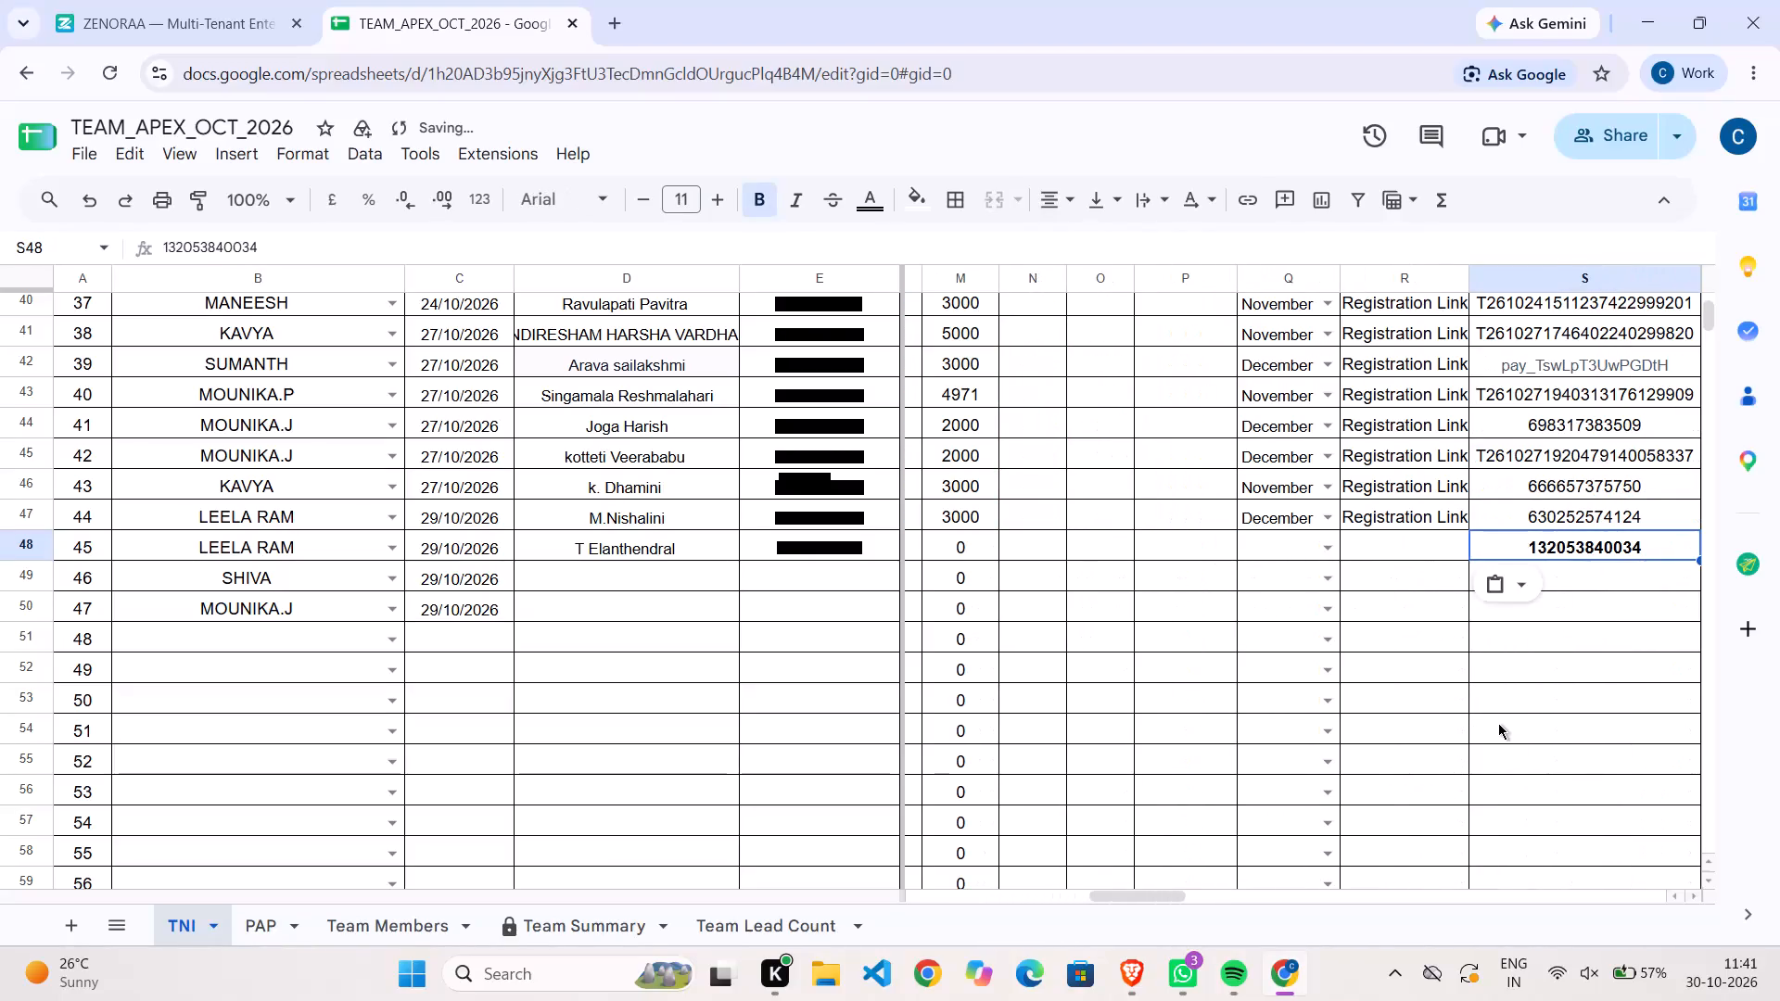
pyautogui.press('Left')
pyautogui.press('Right')
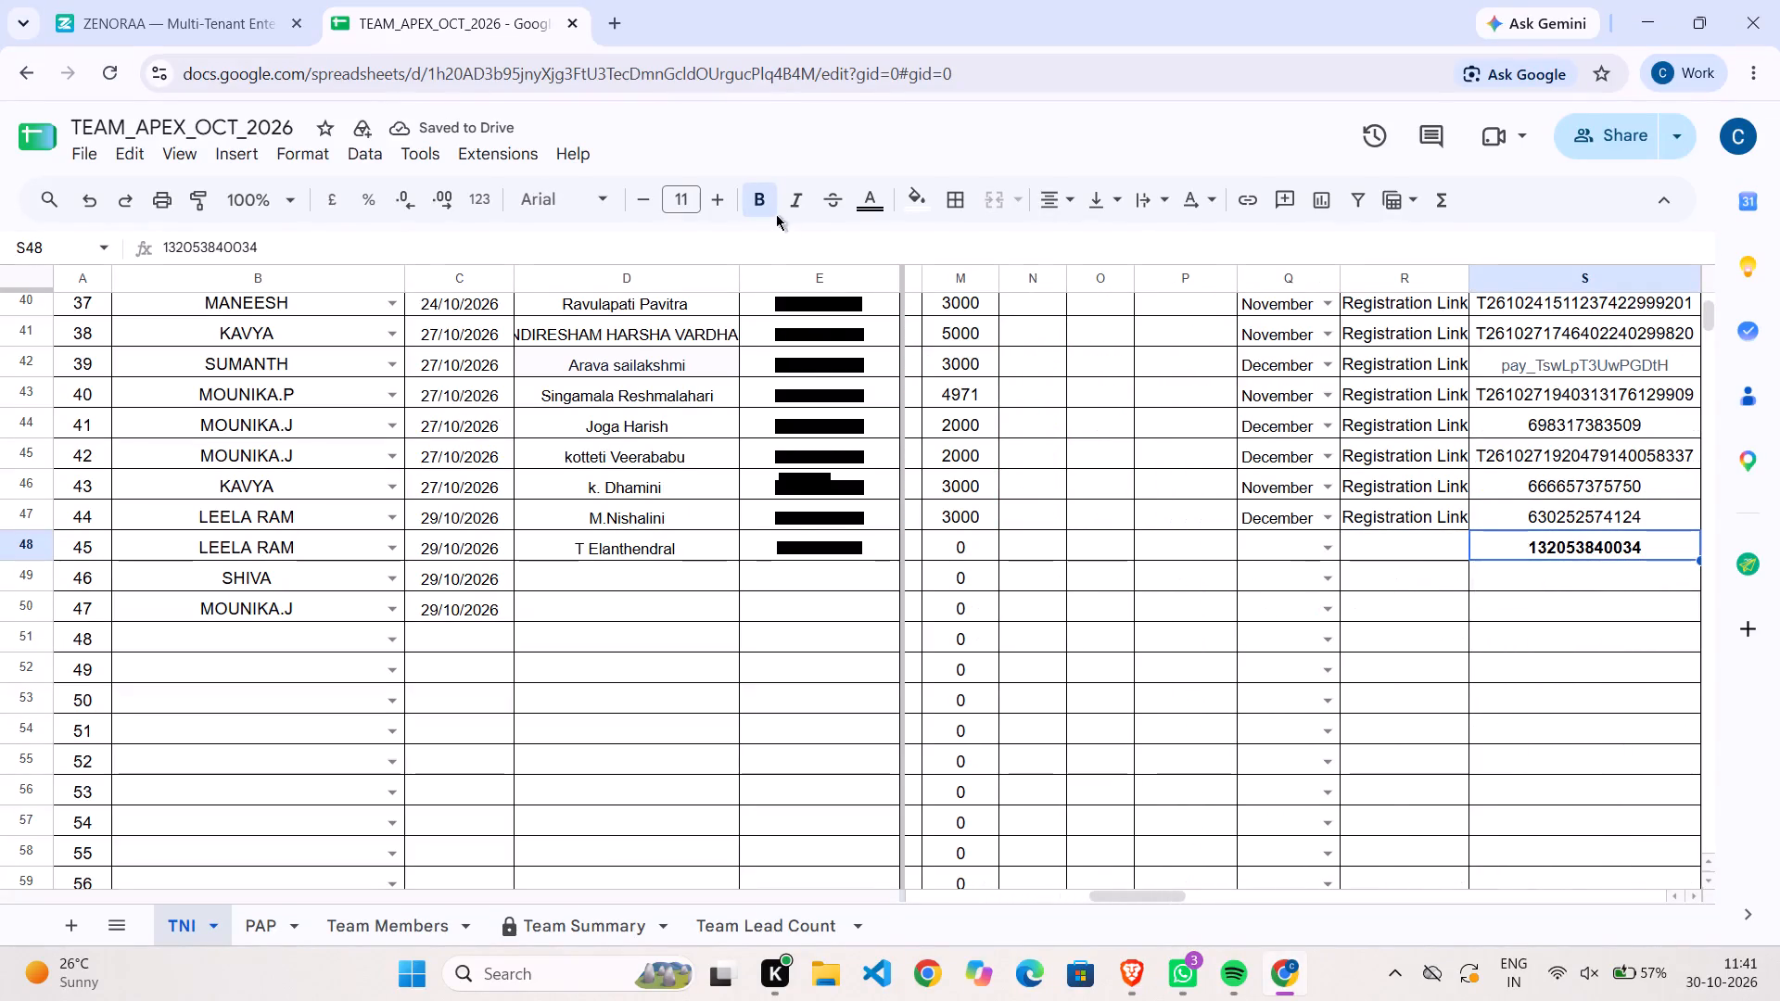
pyautogui.click(760, 202)
# Enter Registration Link in column R for serial number 45 and remove its bold formatting.
pyautogui.press('Left')
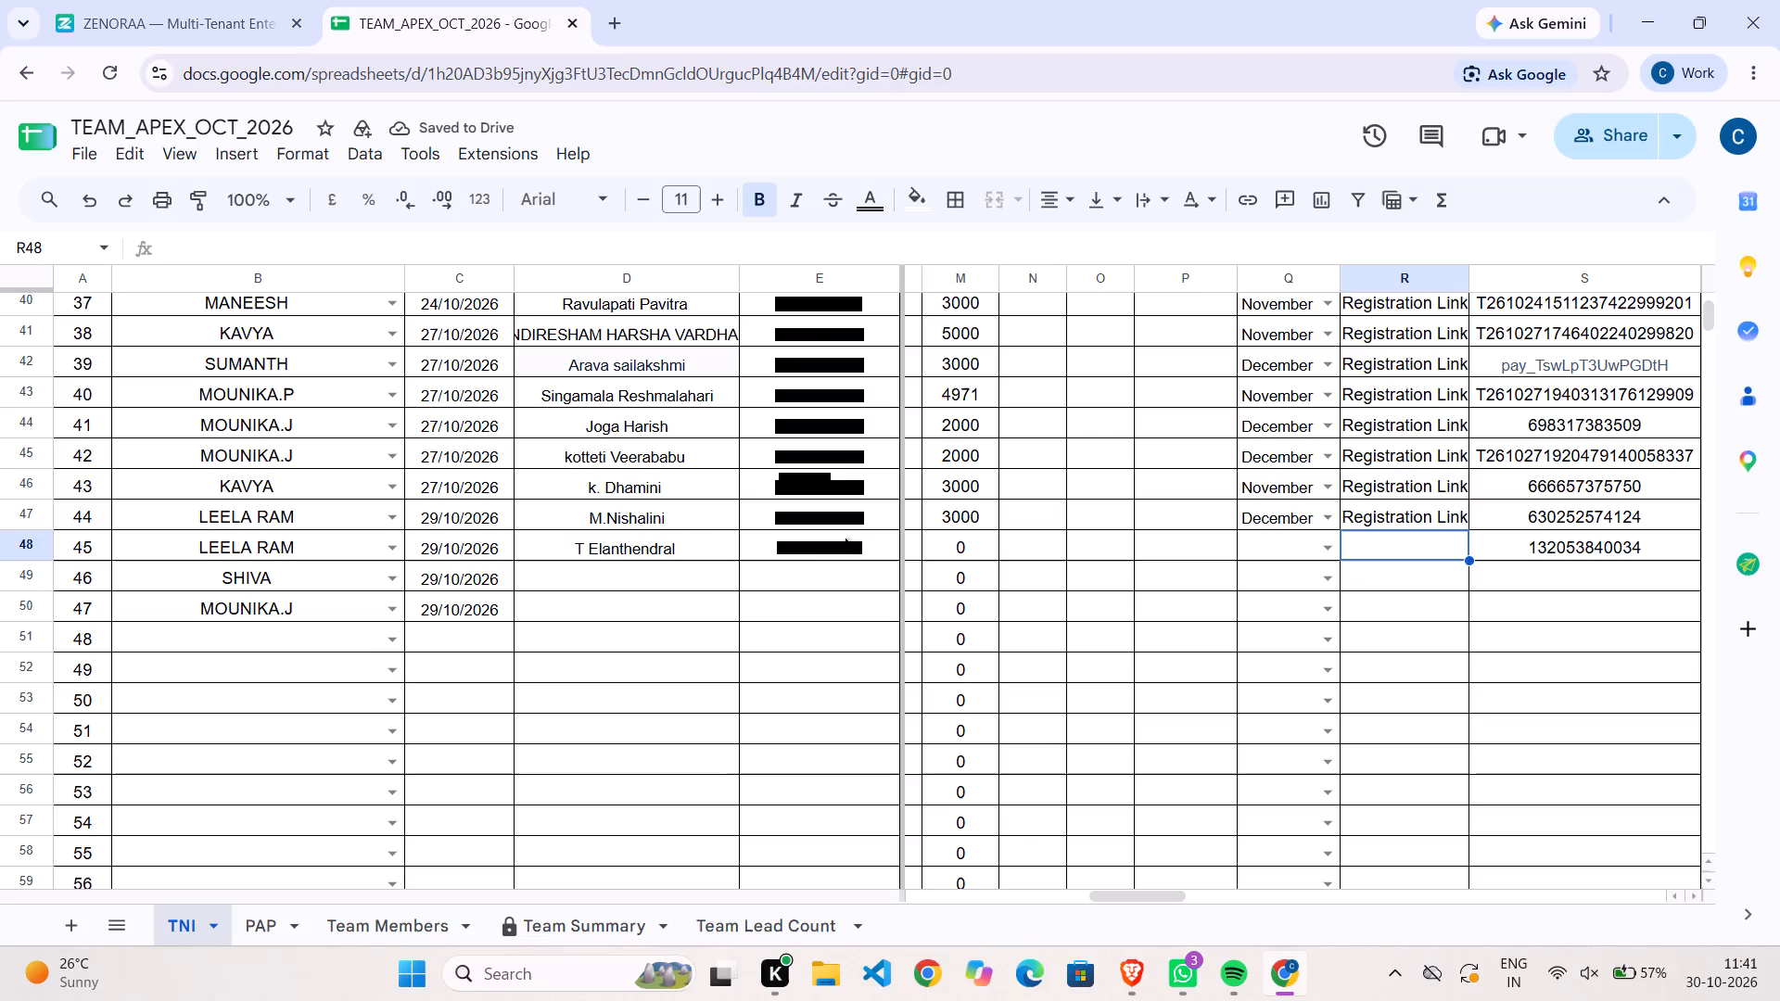
pyautogui.hotkey('shift', 'r')
pyautogui.press('Left')
pyautogui.press('Right')
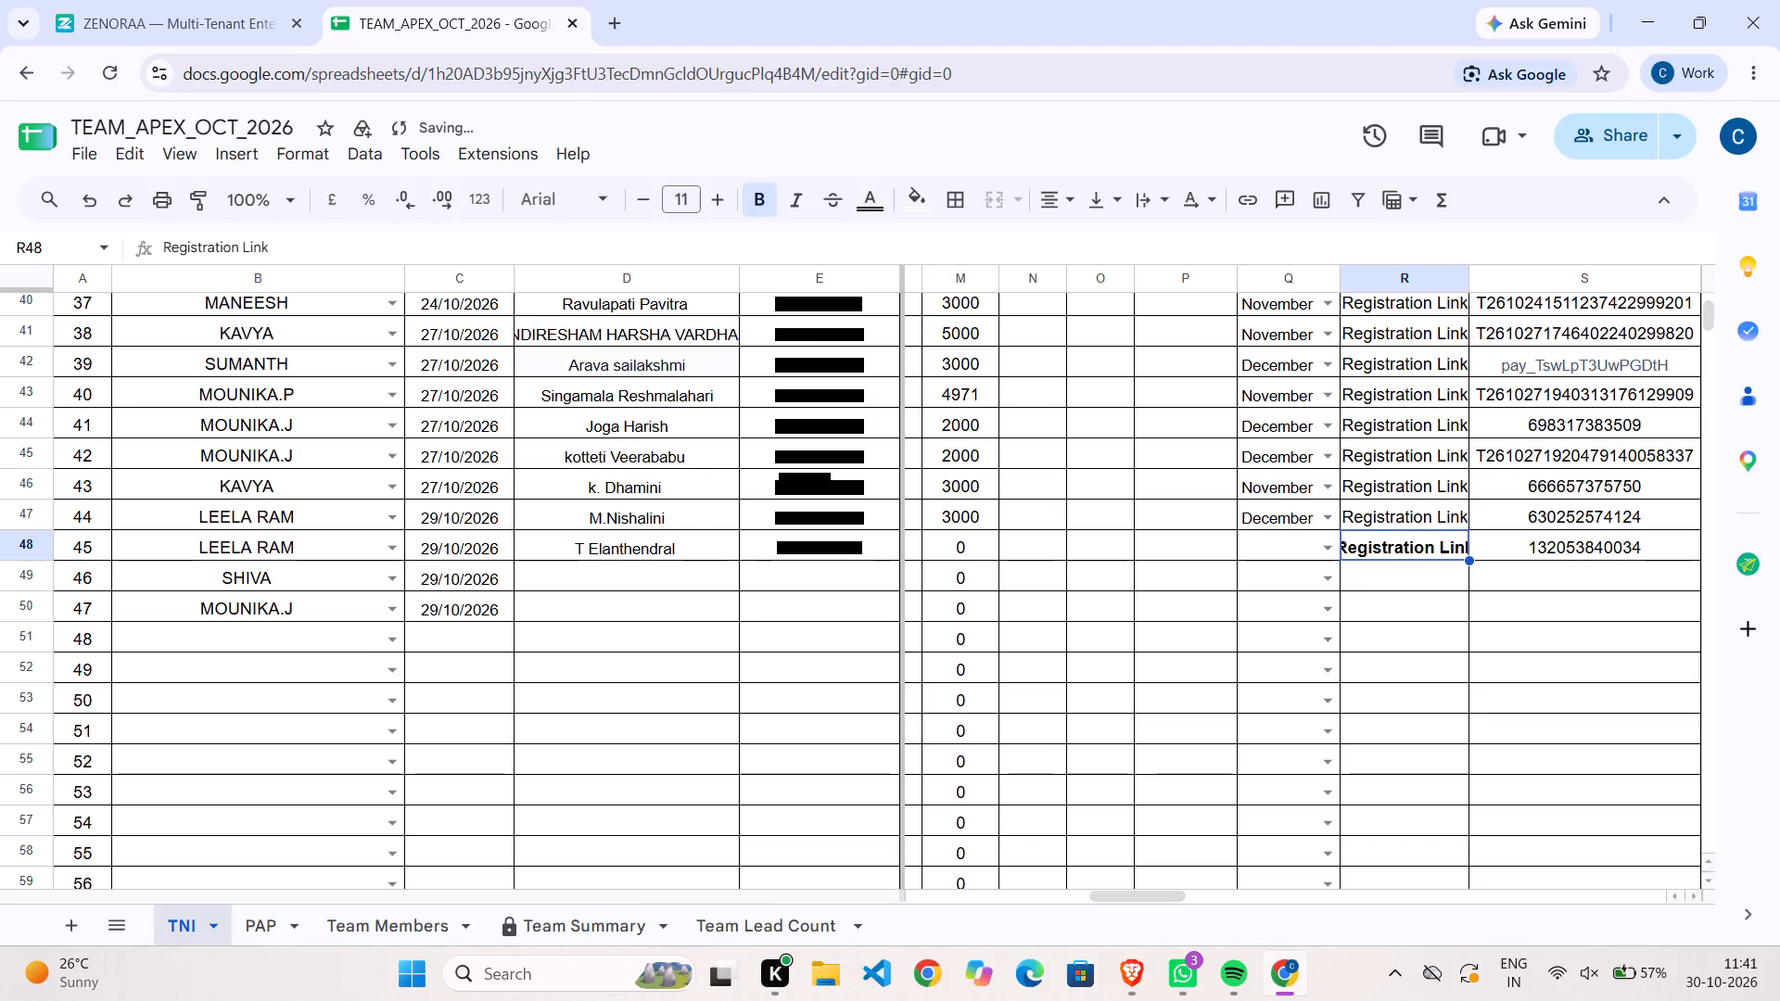
pyautogui.click(754, 196)
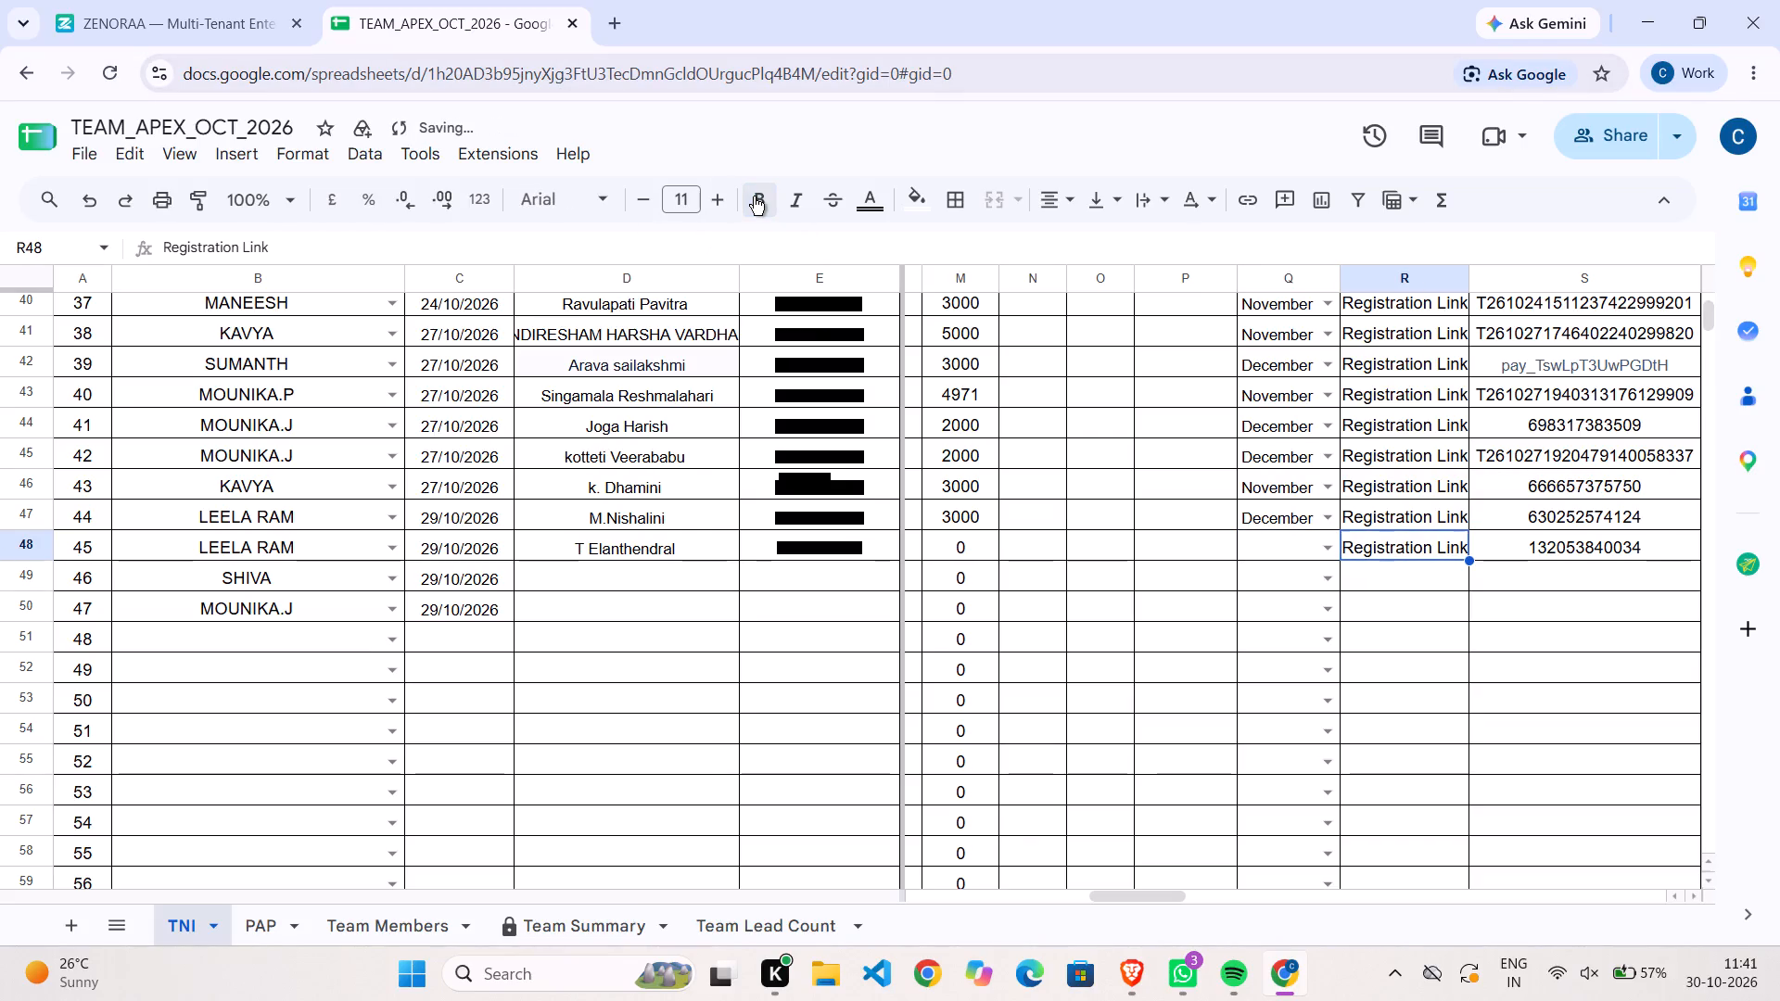
# Select the month cell in column Q for serial number 45.
pyautogui.press('Left')
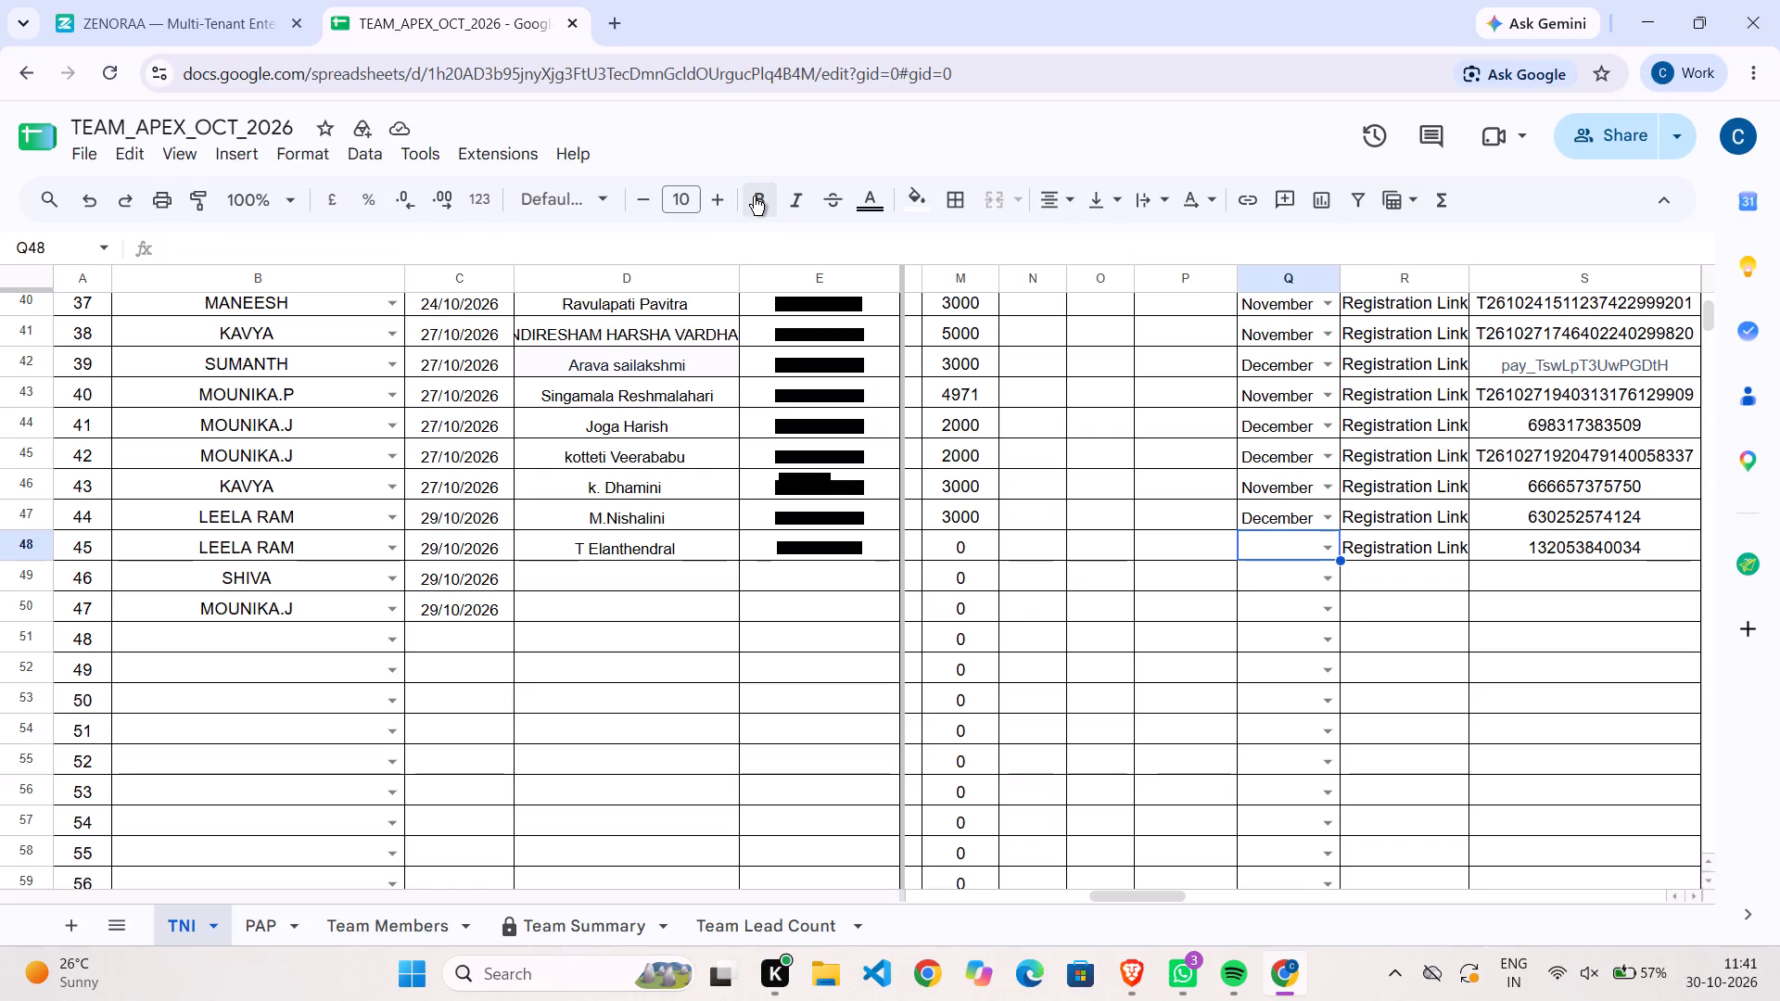
pyautogui.press('Right')
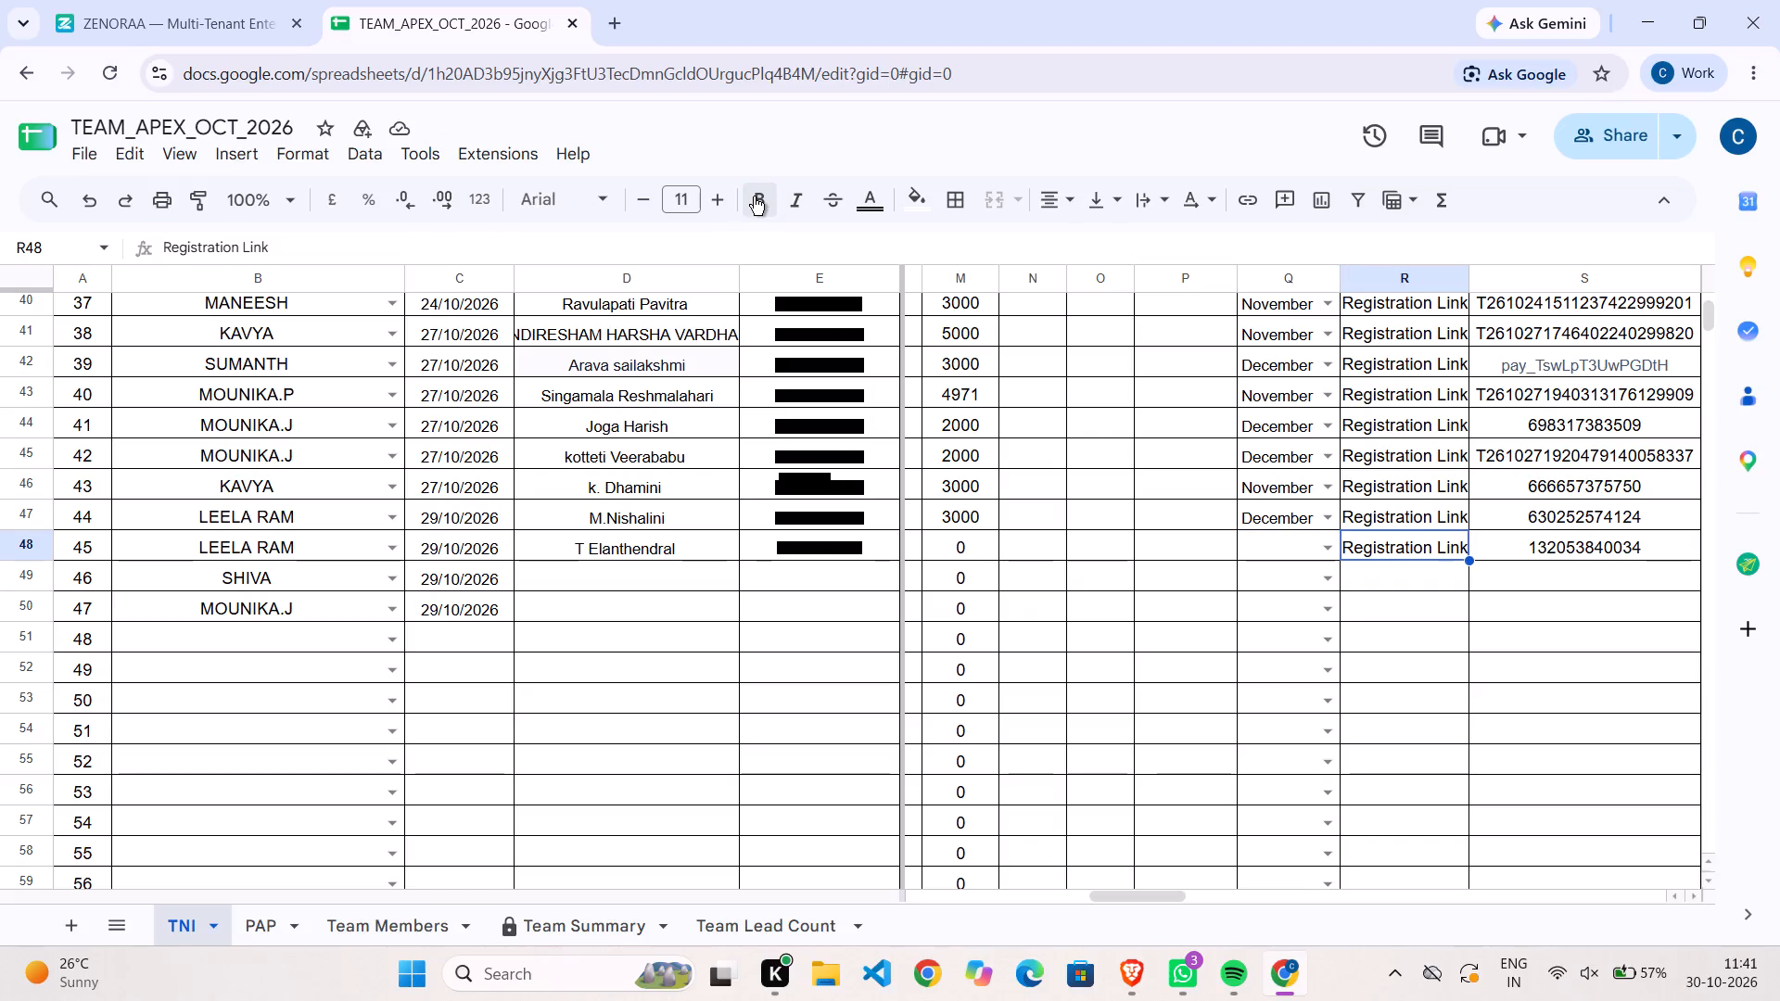
pyautogui.press('Left')
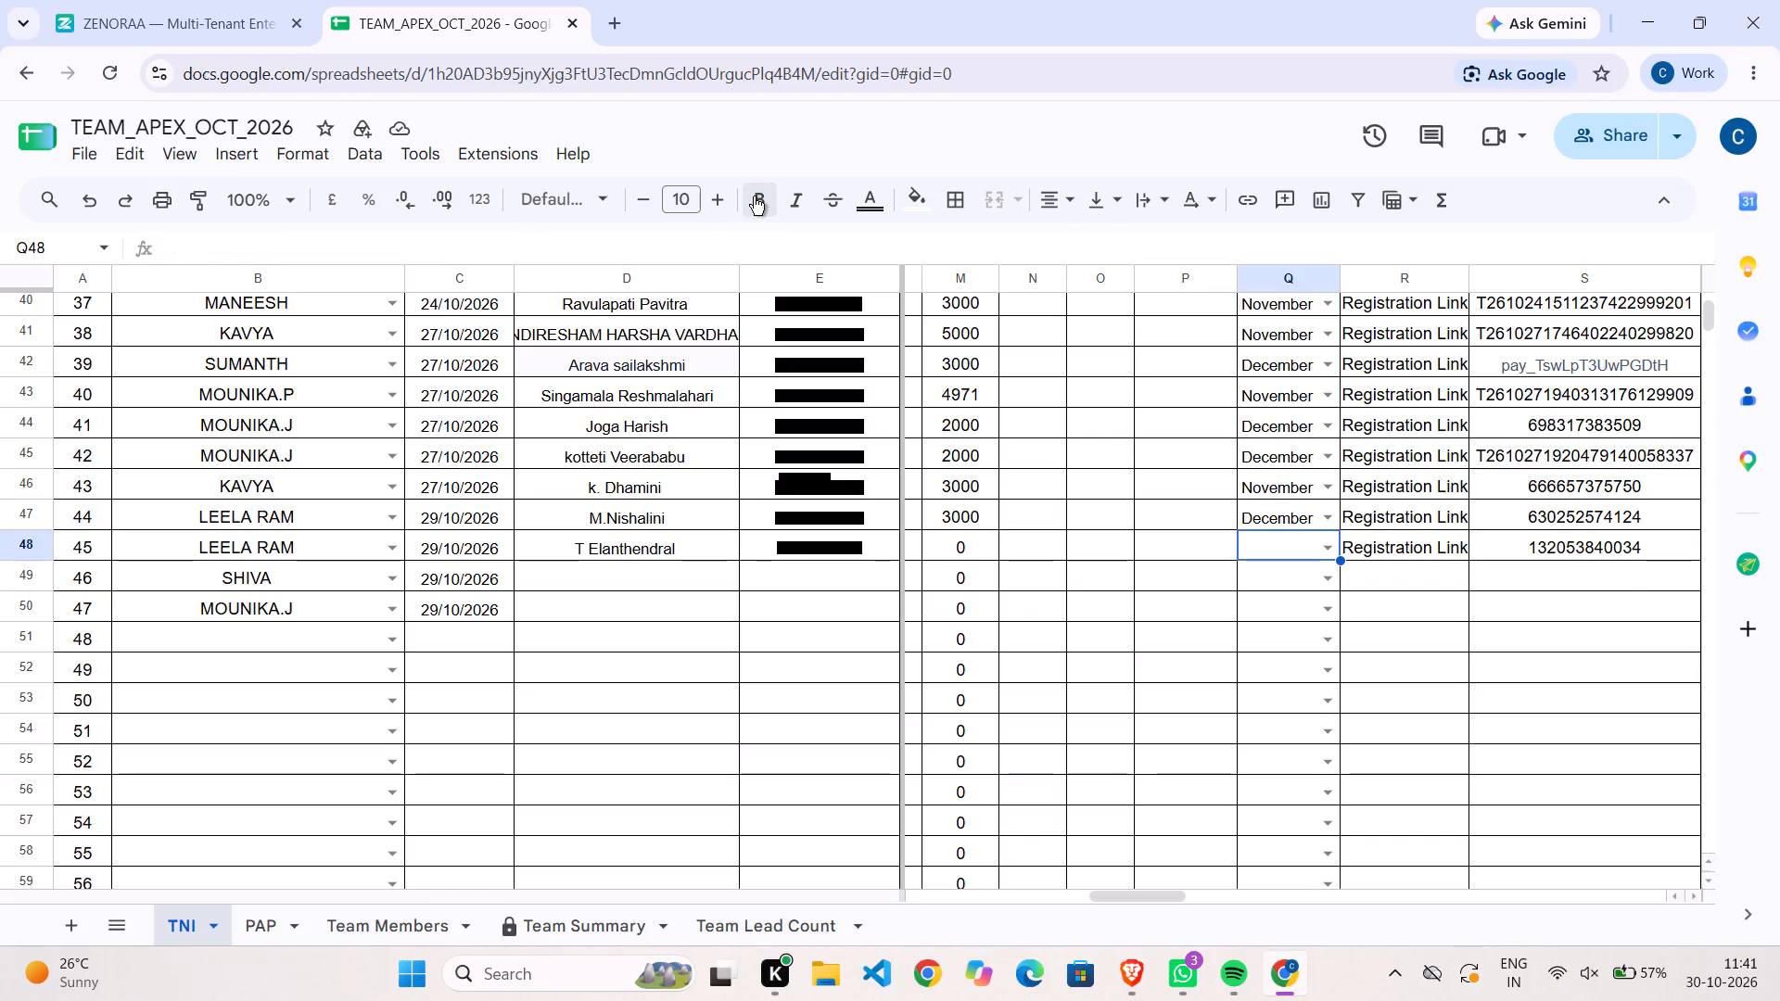
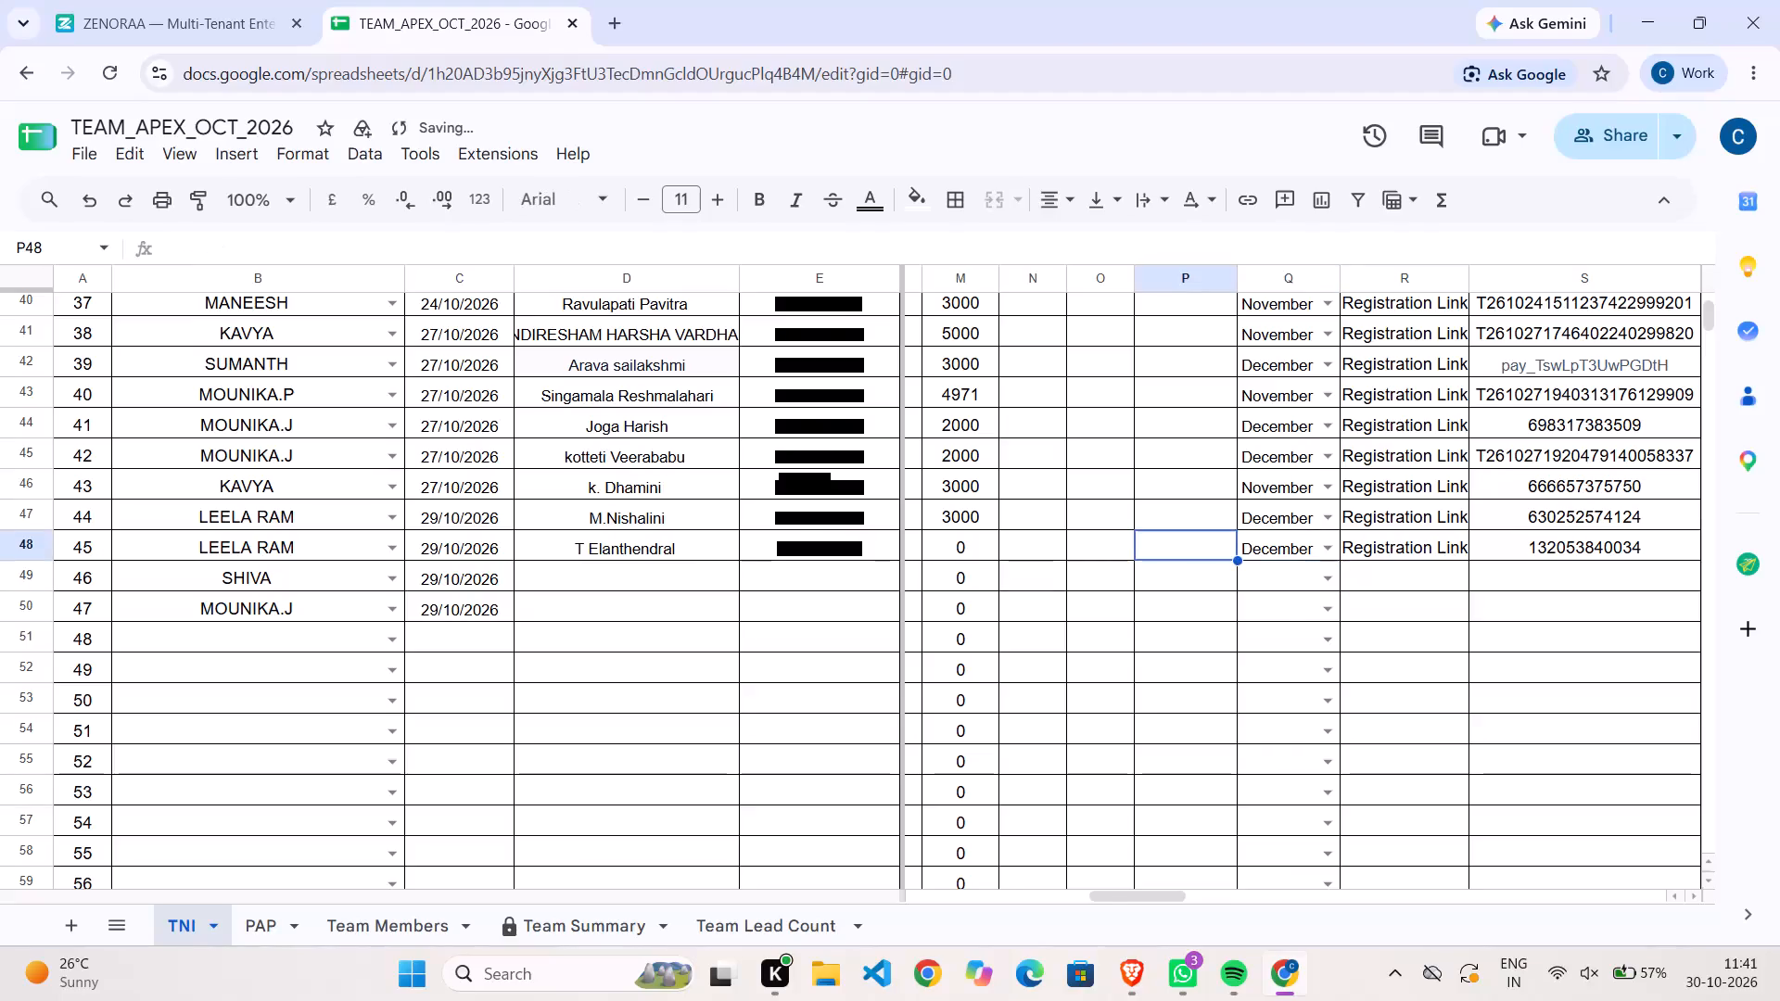
# Enter the amounts for serial number 45: 4000 in column K and 1000 in column L.
pyautogui.press('Left')
pyautogui.press('Right')
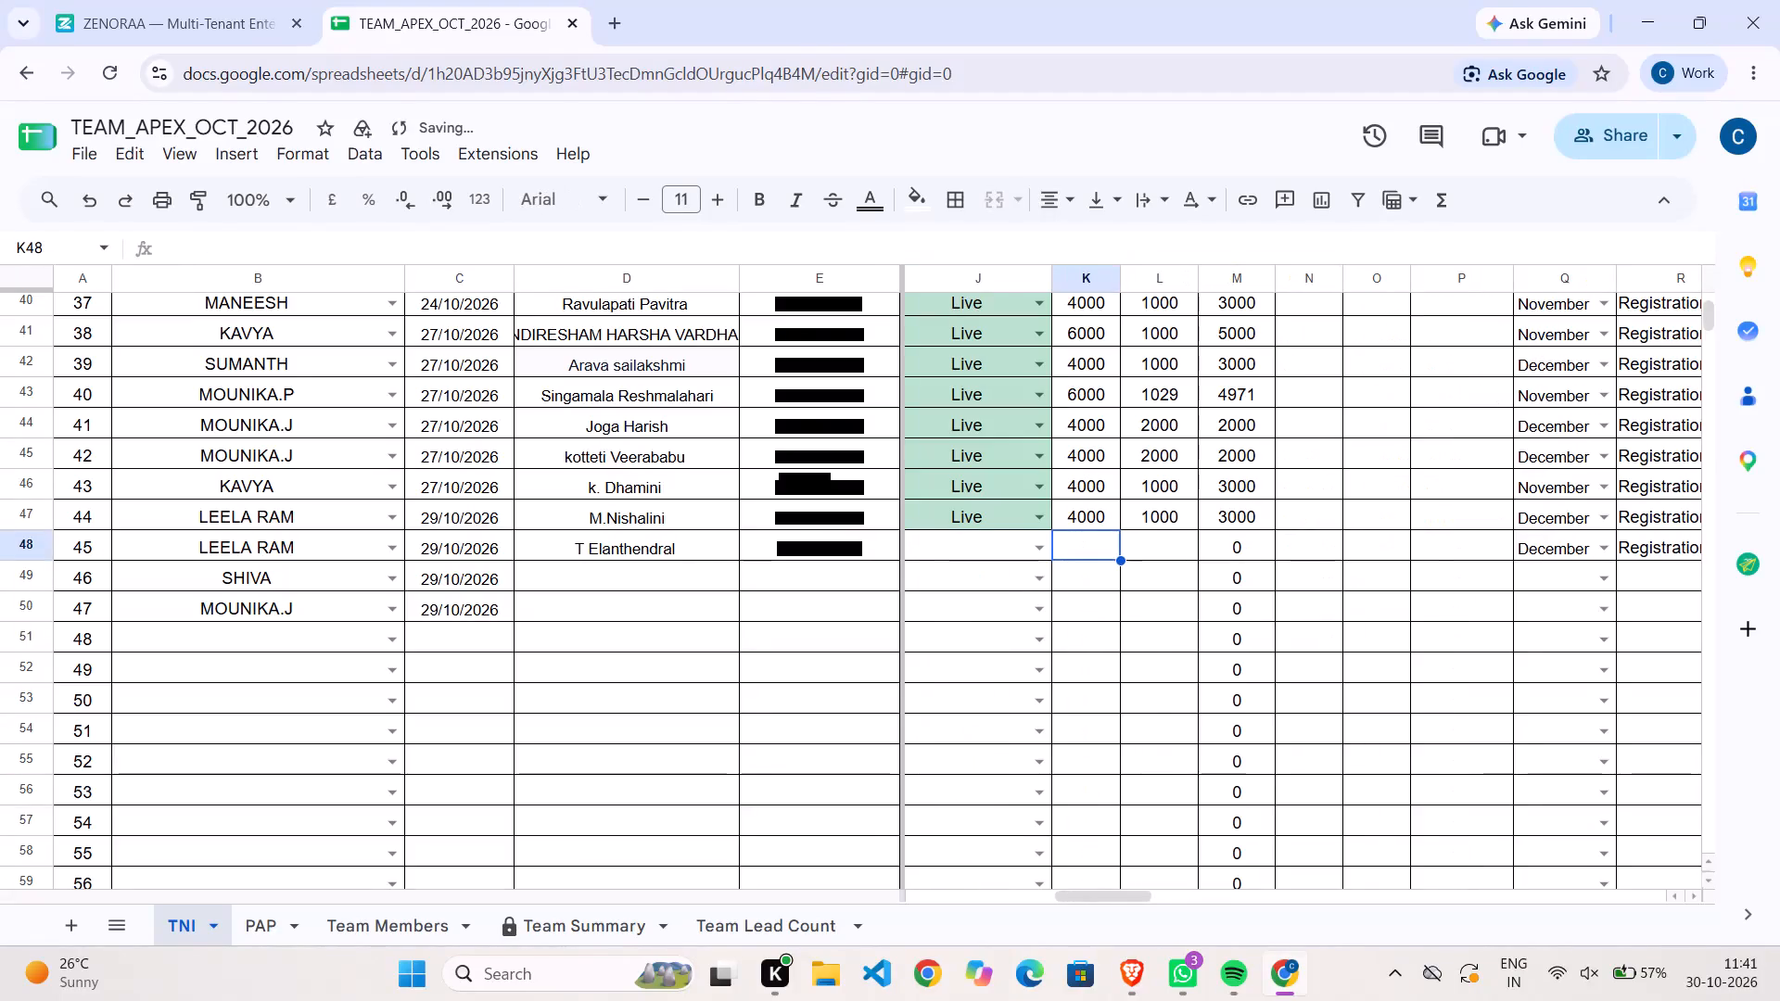
pyautogui.write('4000')
pyautogui.press('Right')
pyautogui.write('1000')
pyautogui.press('Right')
# Set the mode in column J for serial number 45 to Live.
pyautogui.press('Left')
pyautogui.press('Left')
pyautogui.press('Left')
pyautogui.write('li')
pyautogui.press('Down')
pyautogui.press('Return')
# Select the course cell in column I for serial number 45.
pyautogui.press('Up')
pyautogui.press('Left')
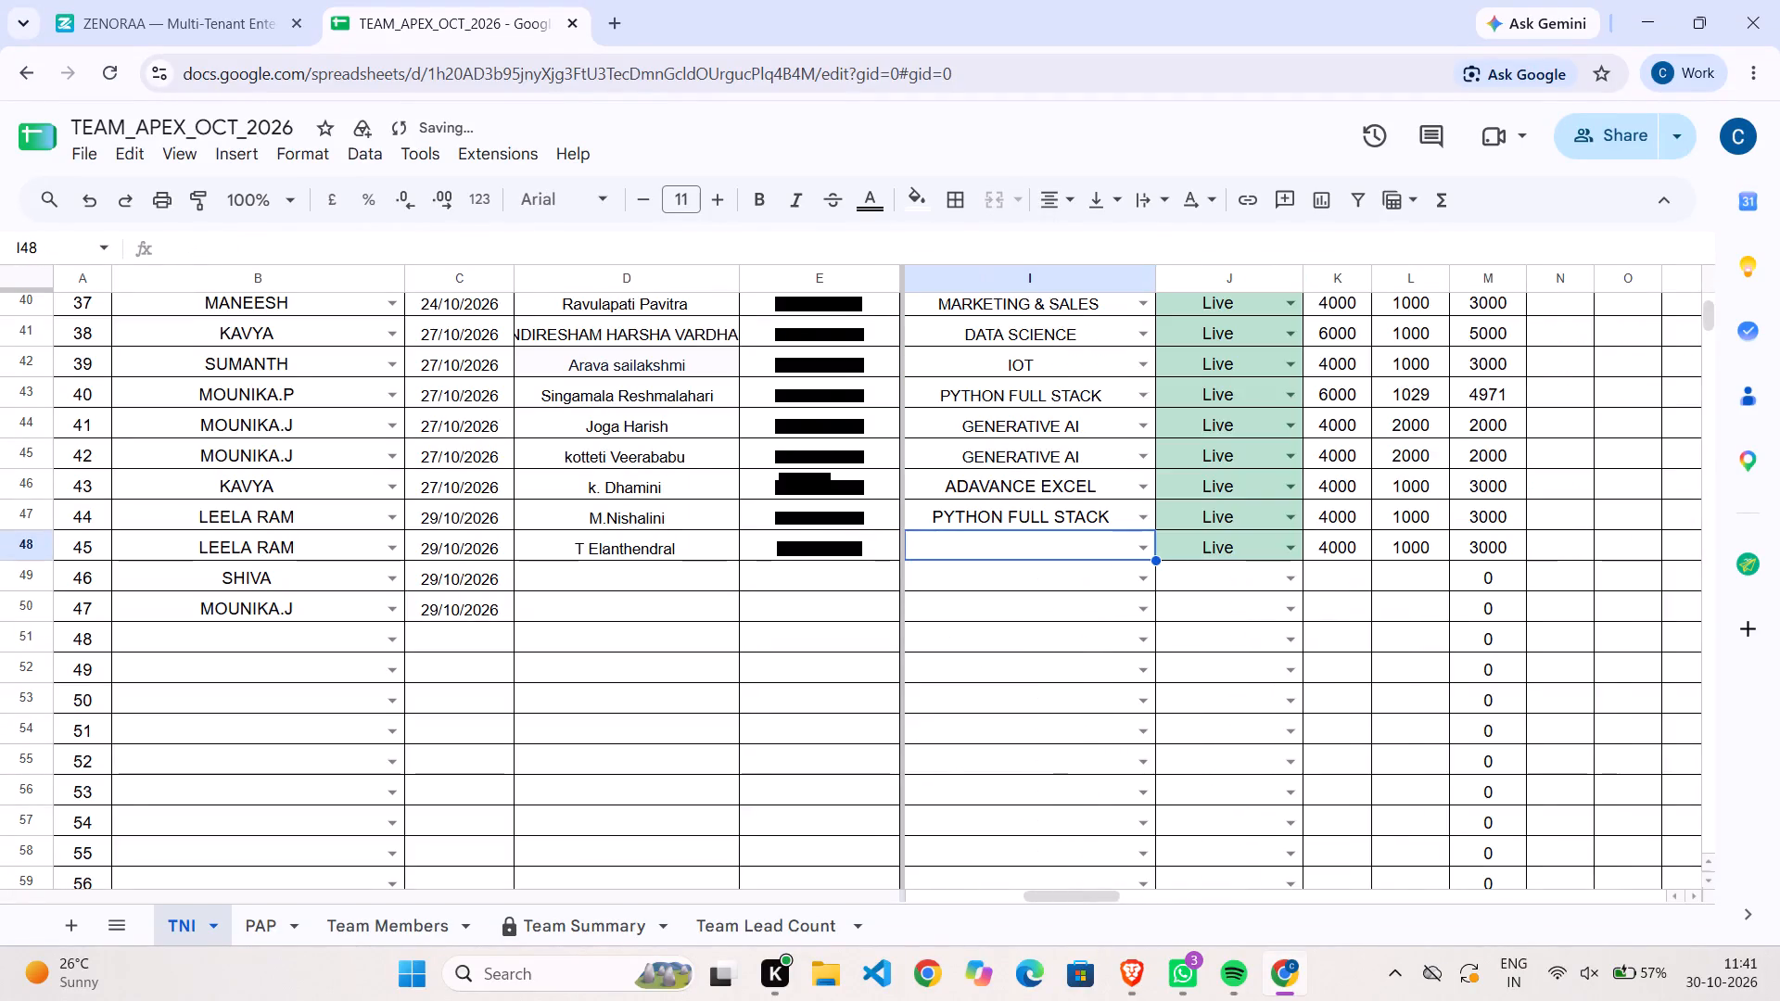
pyautogui.press('Right')
pyautogui.press('Left')
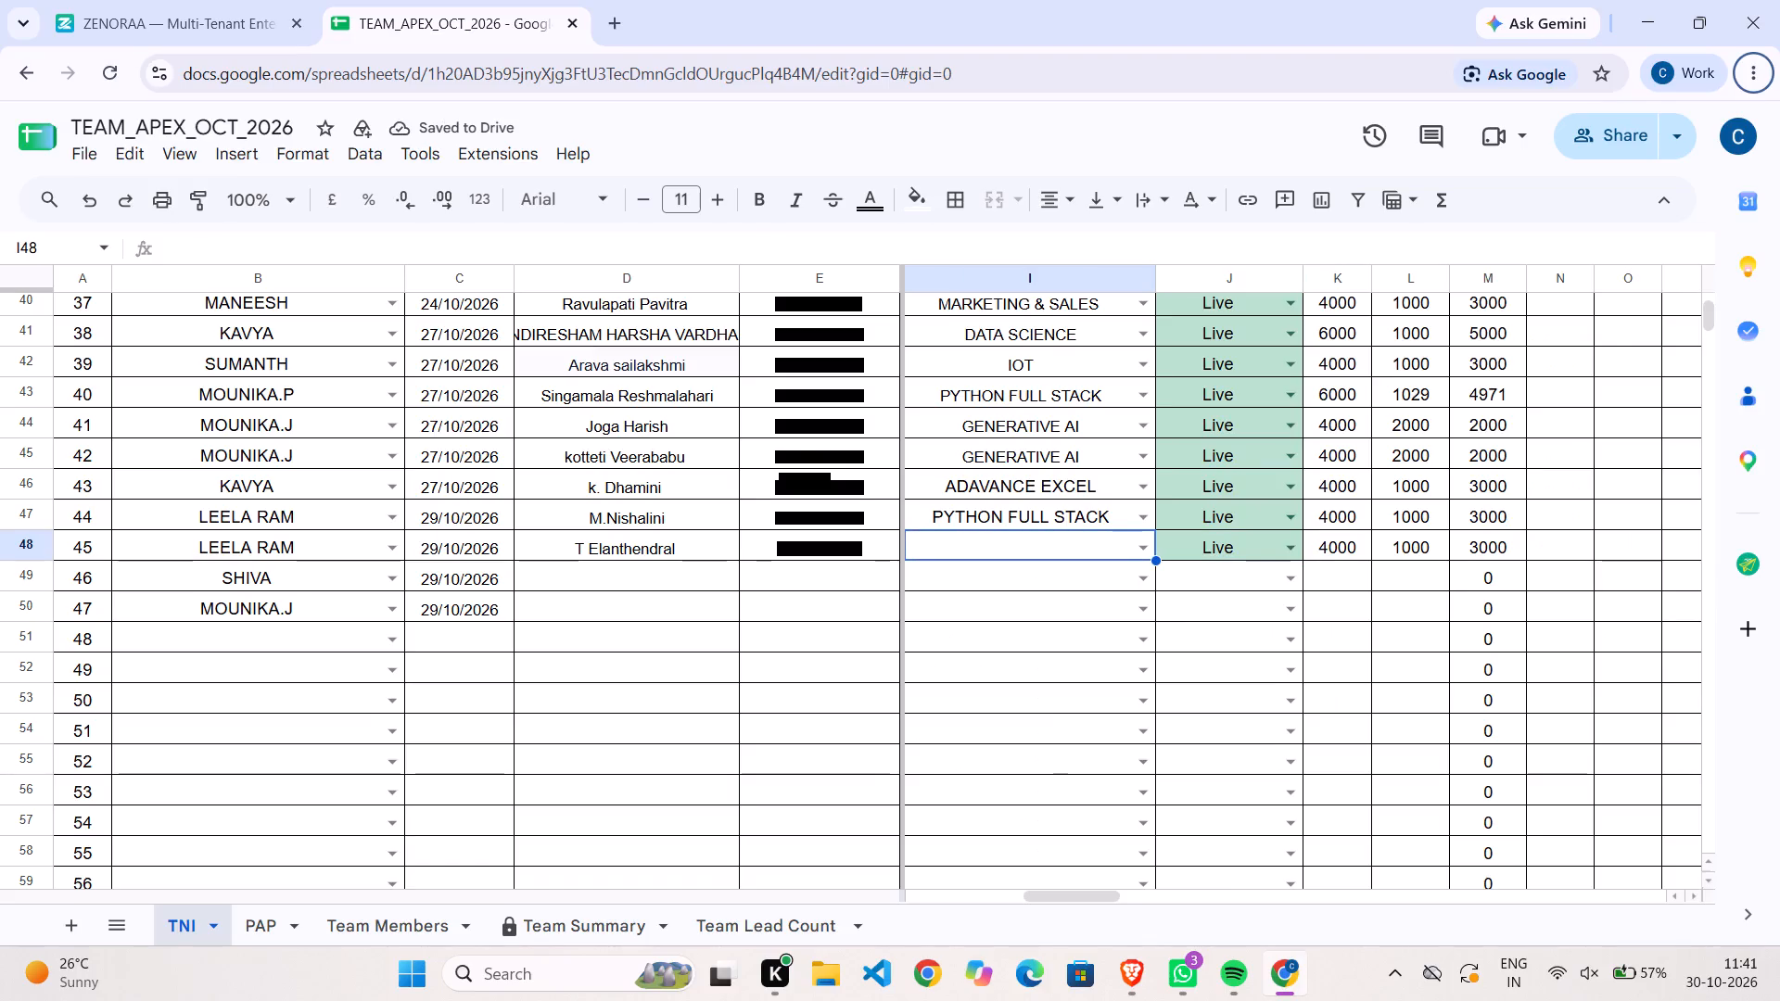
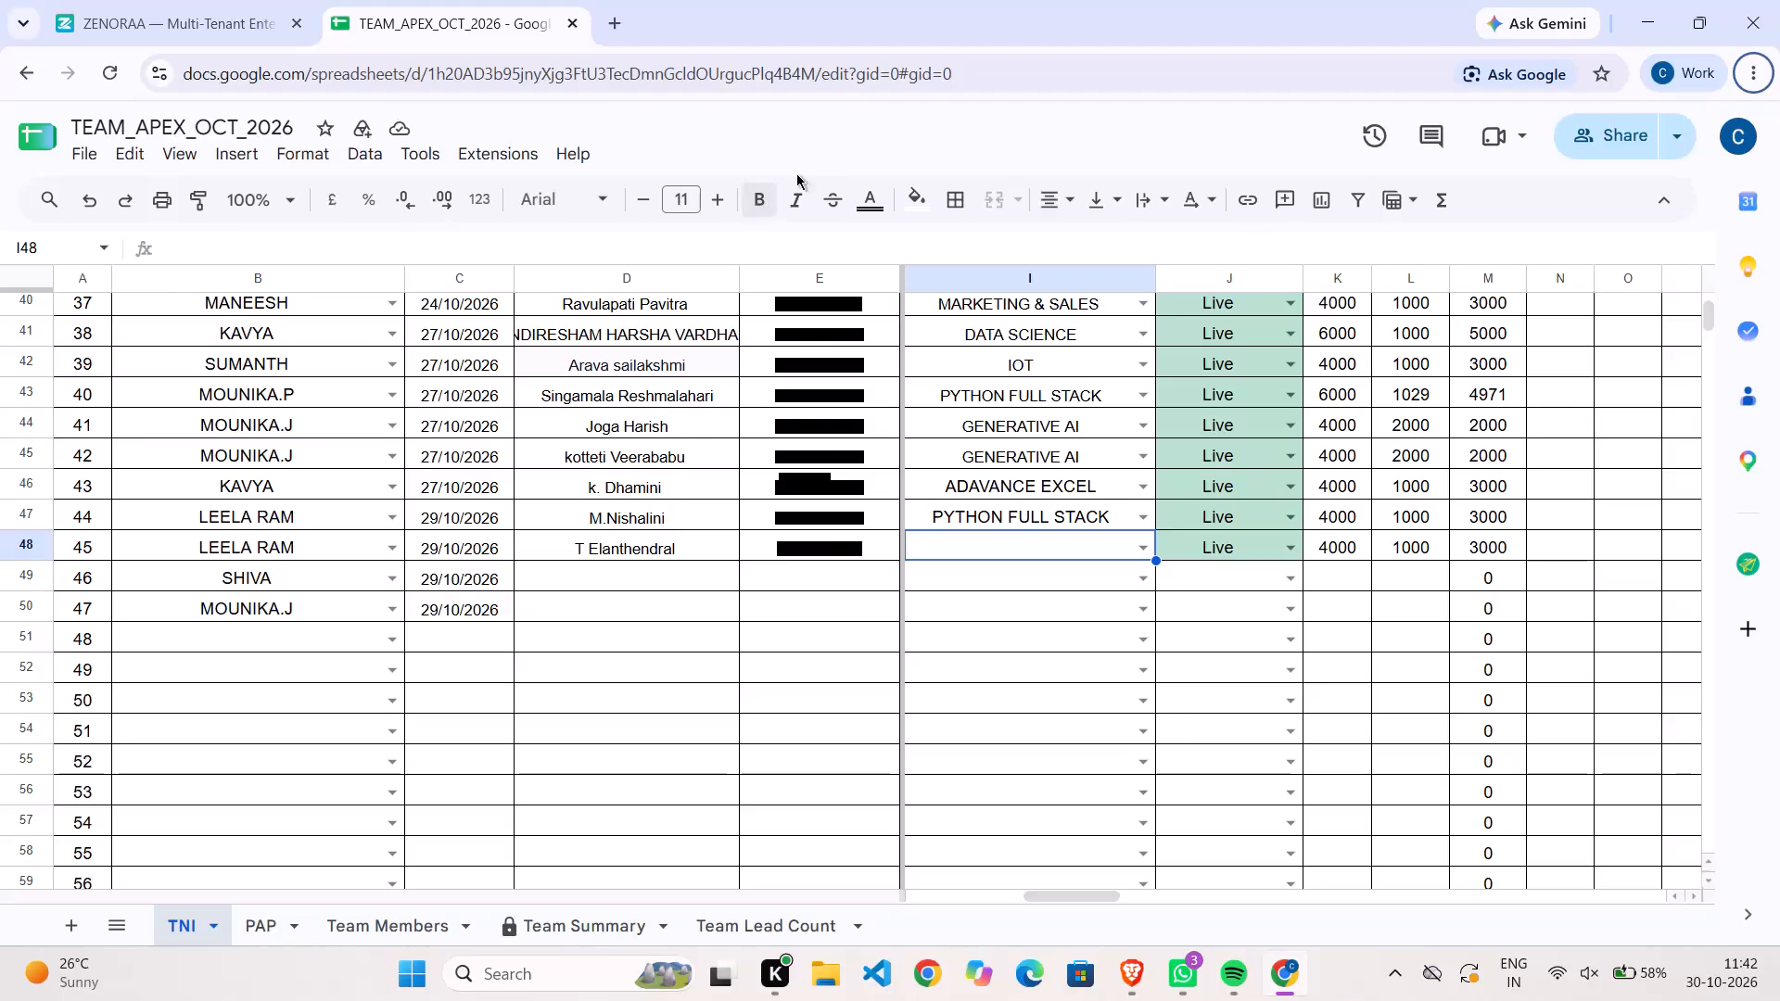
# Set the course in column I for serial number 45 to ARTIFICIAL INTELLIGENCE.
pyautogui.press('Down')
pyautogui.press('Up')
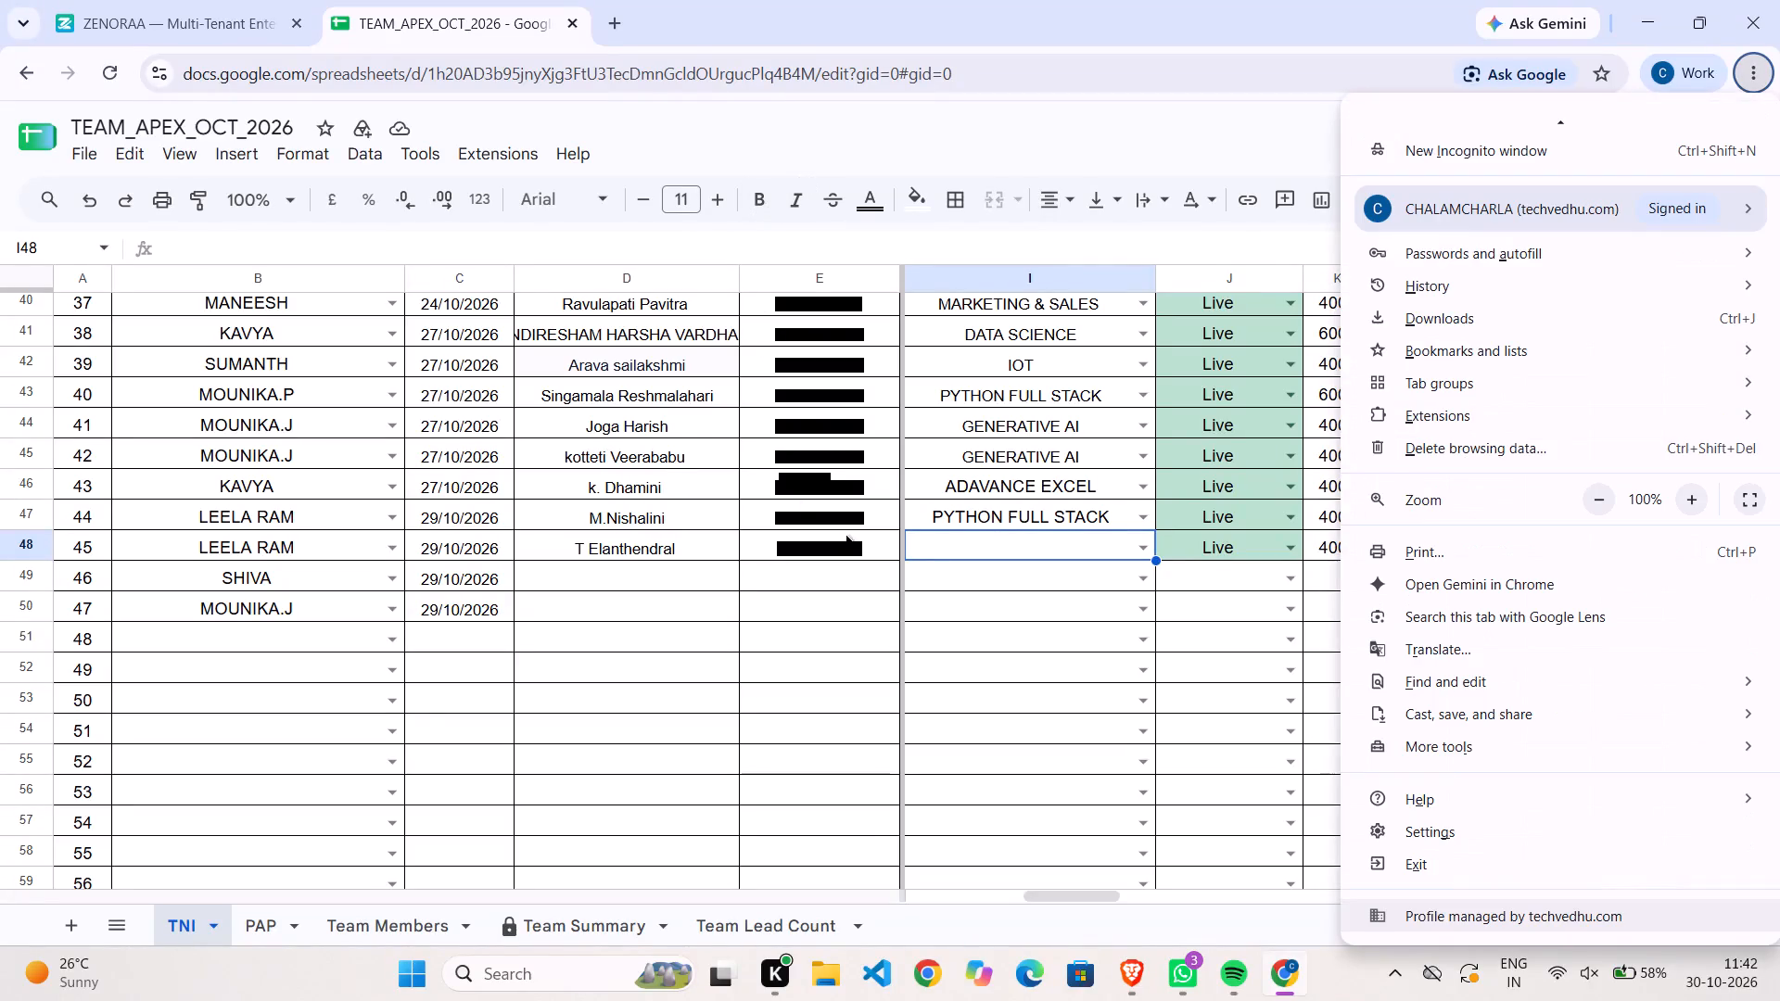
pyautogui.click(951, 573)
pyautogui.press('Up')
pyautogui.write('ar')
pyautogui.press('Down')
pyautogui.press('Return')
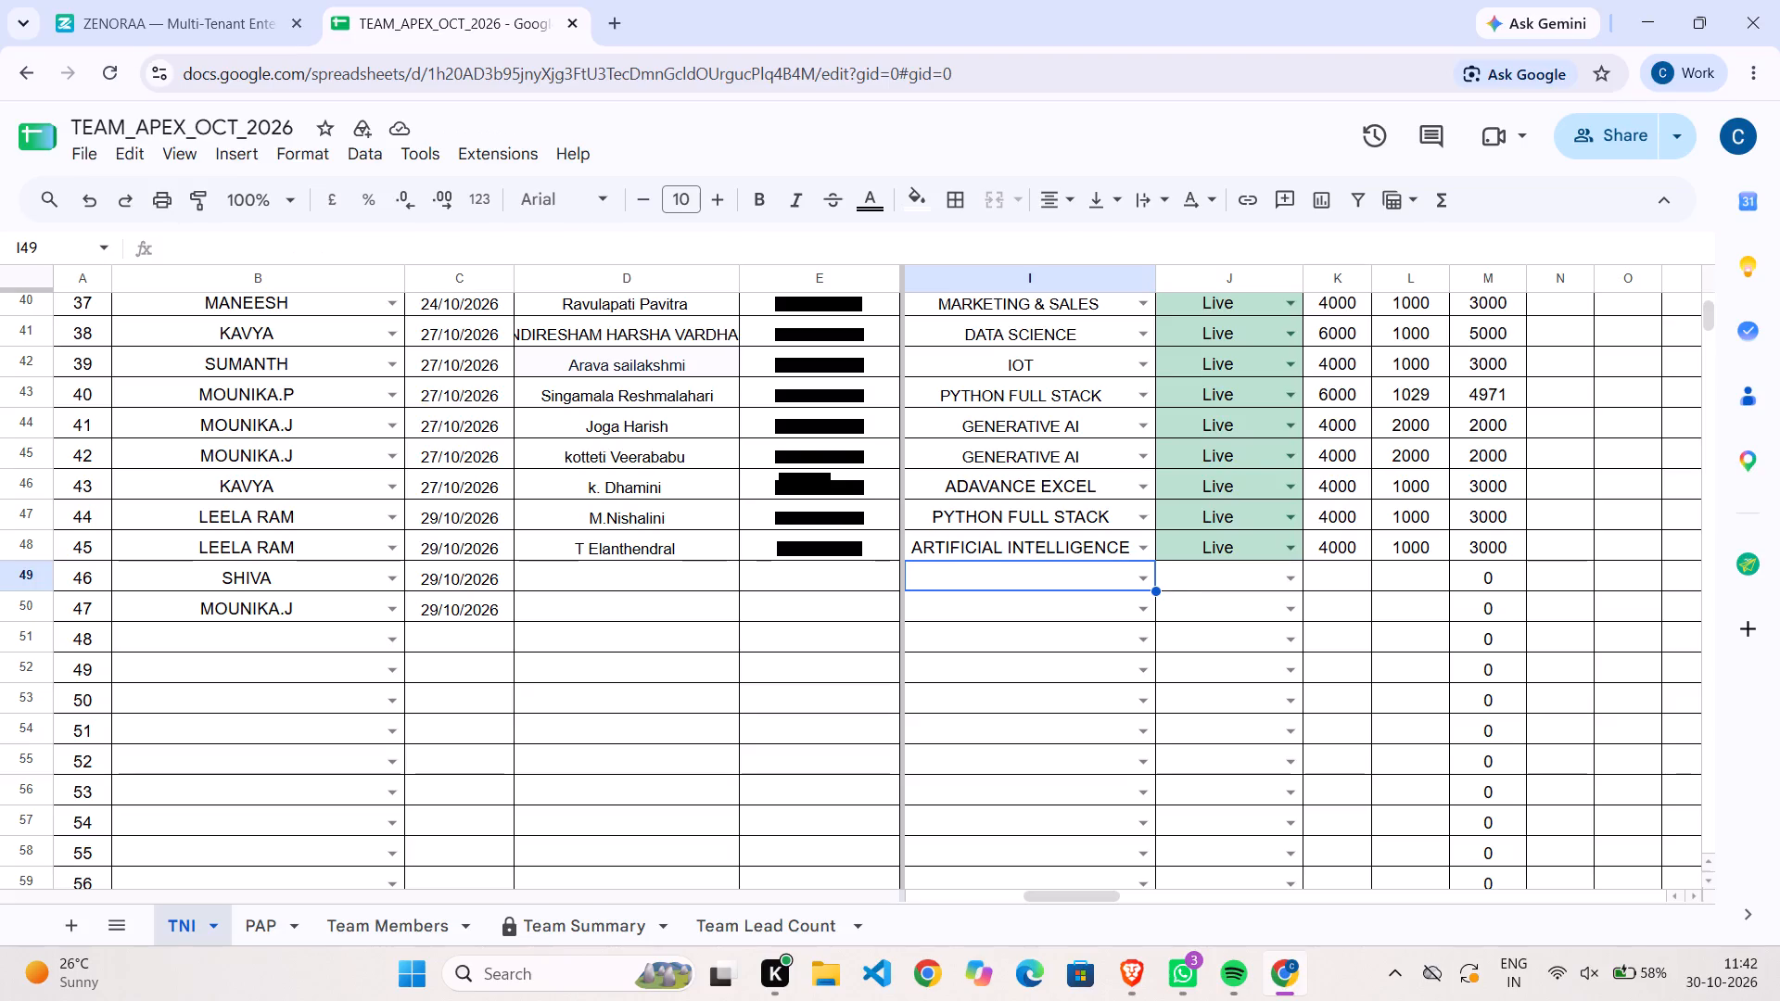
# Copy the college name Muthayammal engineering college from serial number 44 into column H for serial number 45.
pyautogui.press('Up')
pyautogui.press('Left')
pyautogui.press('Up')
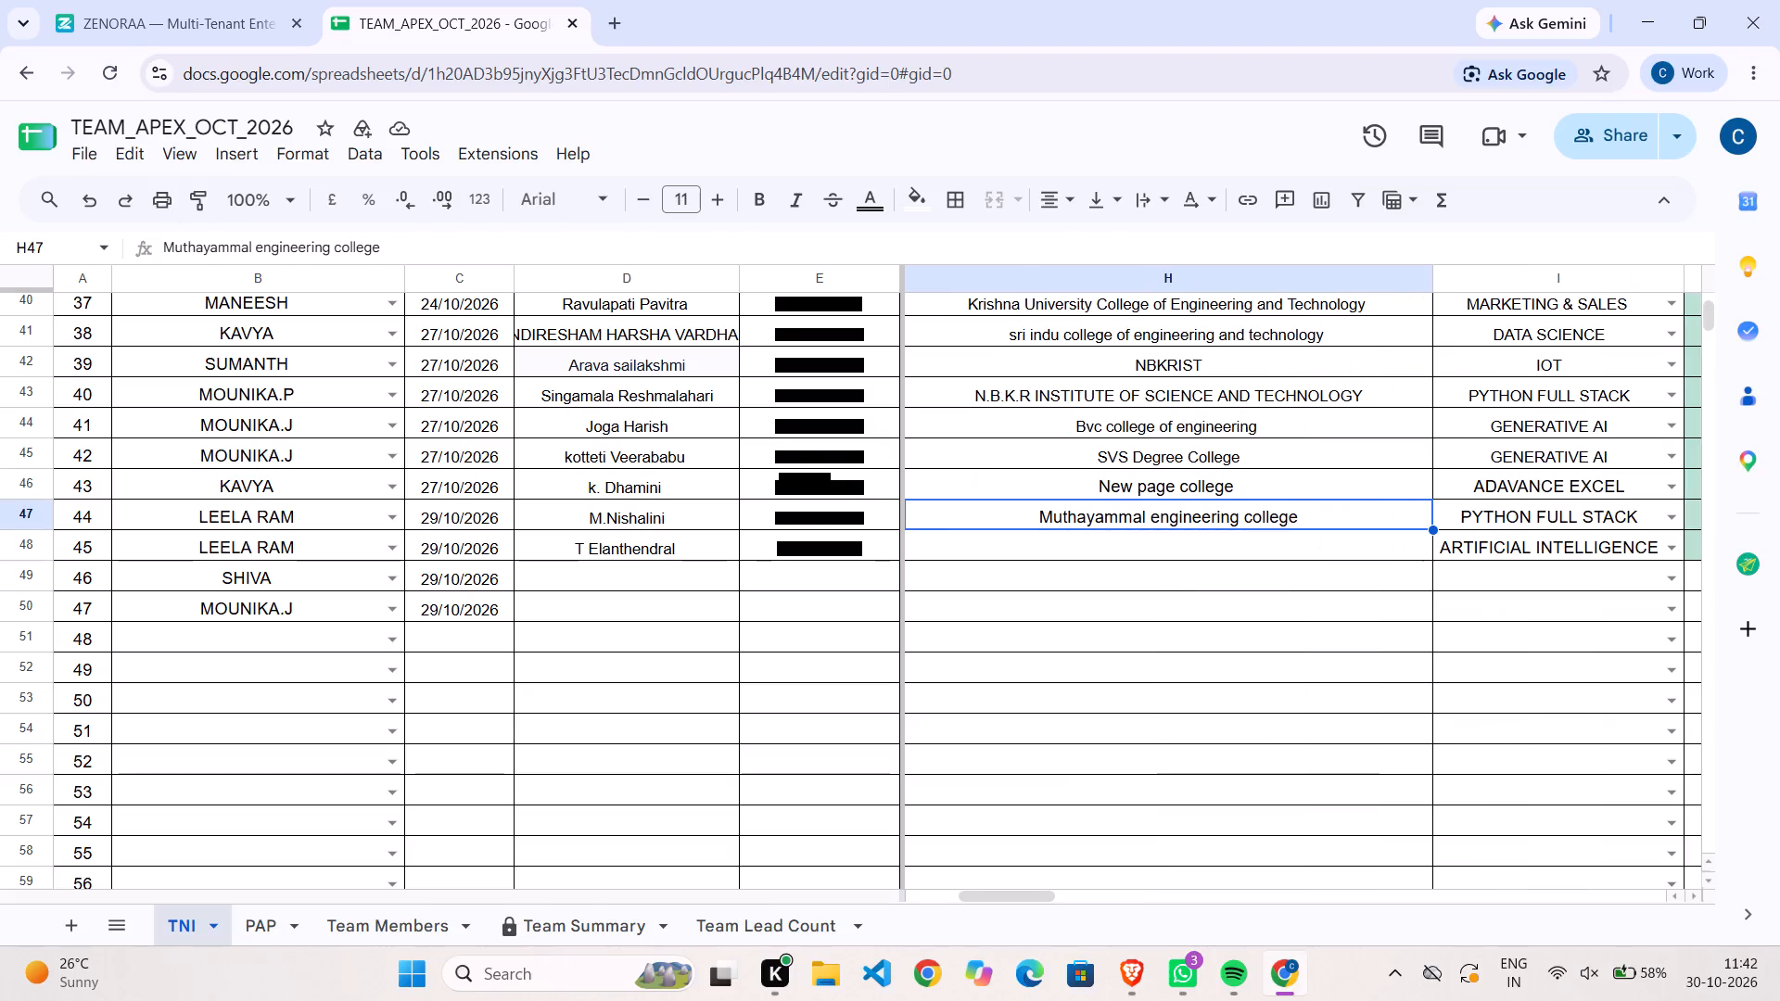
pyautogui.hotkey('ctrl', 'c')
pyautogui.press('Down')
pyautogui.hotkey('ctrl', 'v')
pyautogui.press('Right')
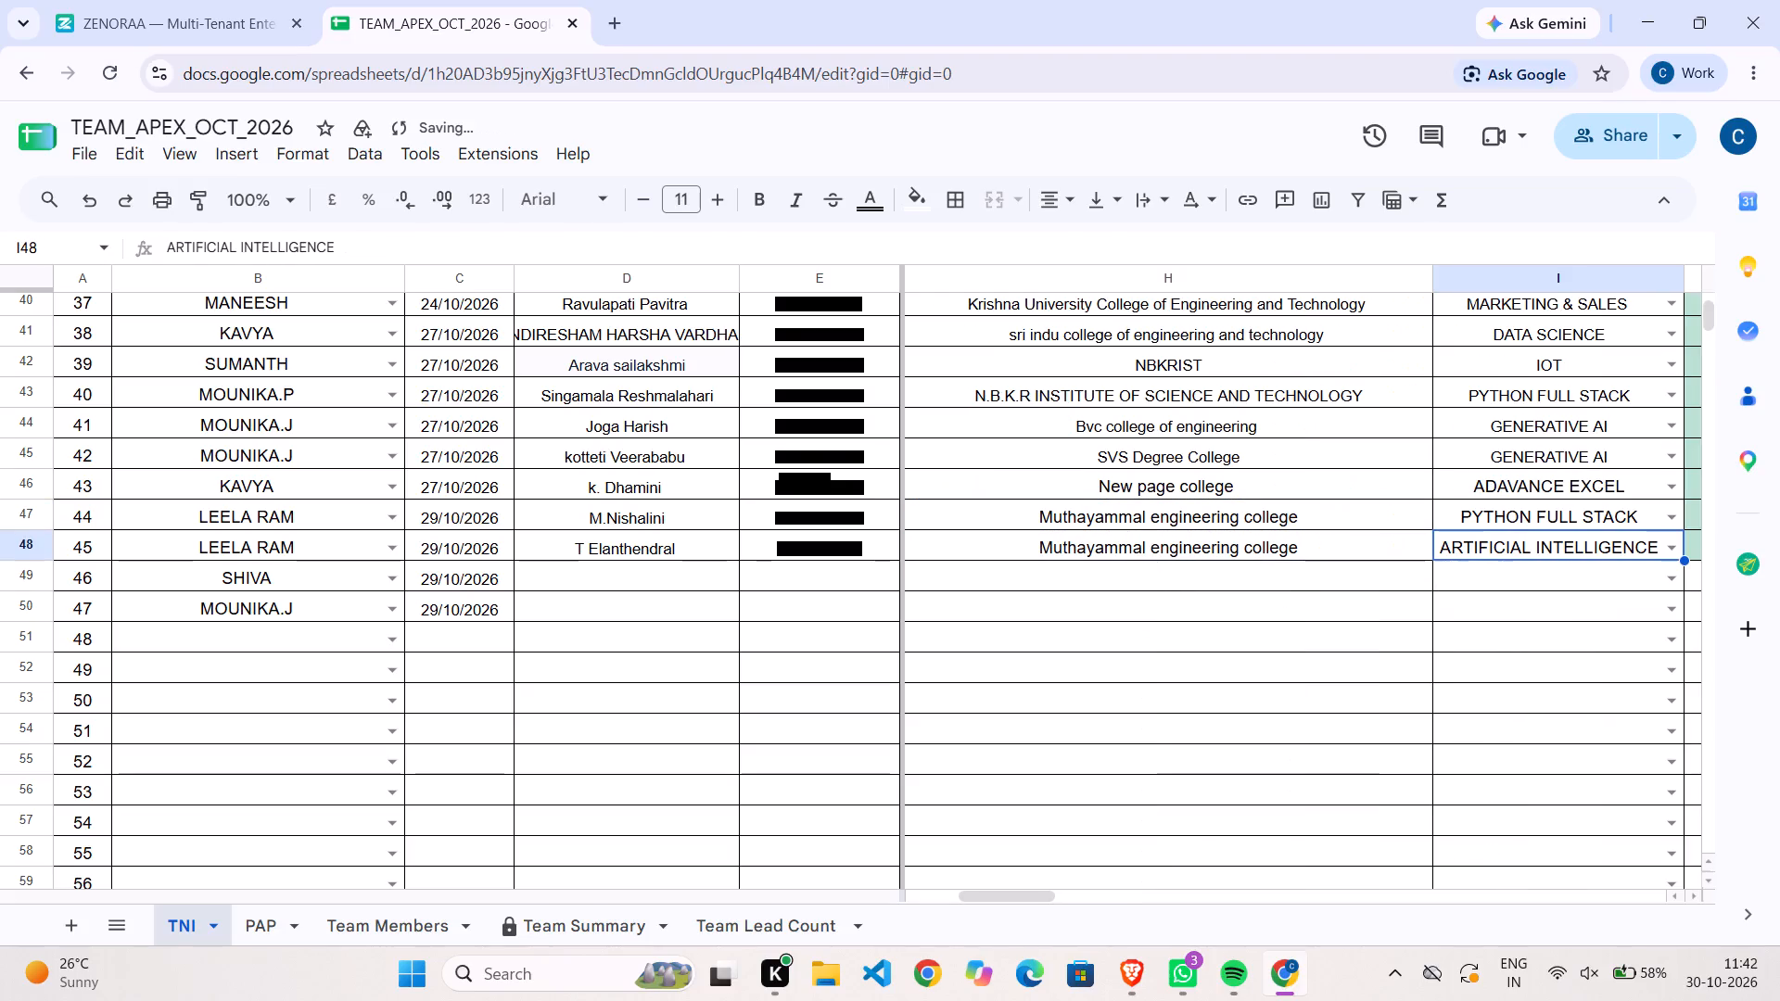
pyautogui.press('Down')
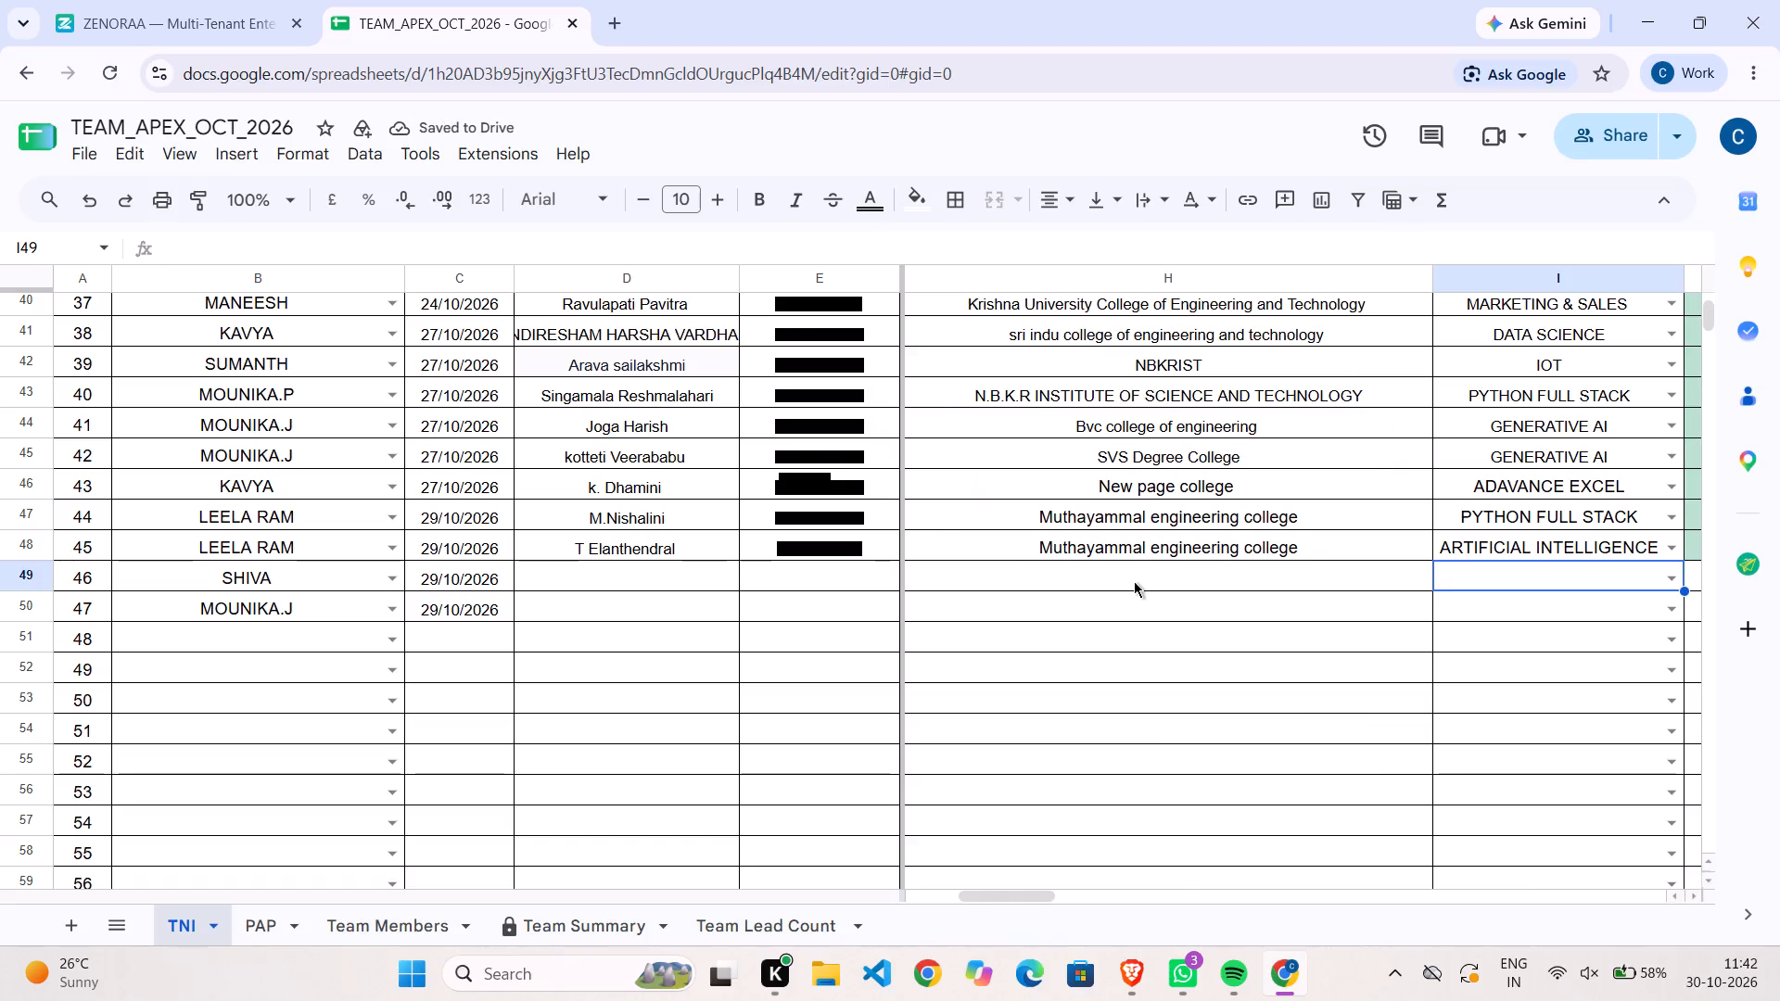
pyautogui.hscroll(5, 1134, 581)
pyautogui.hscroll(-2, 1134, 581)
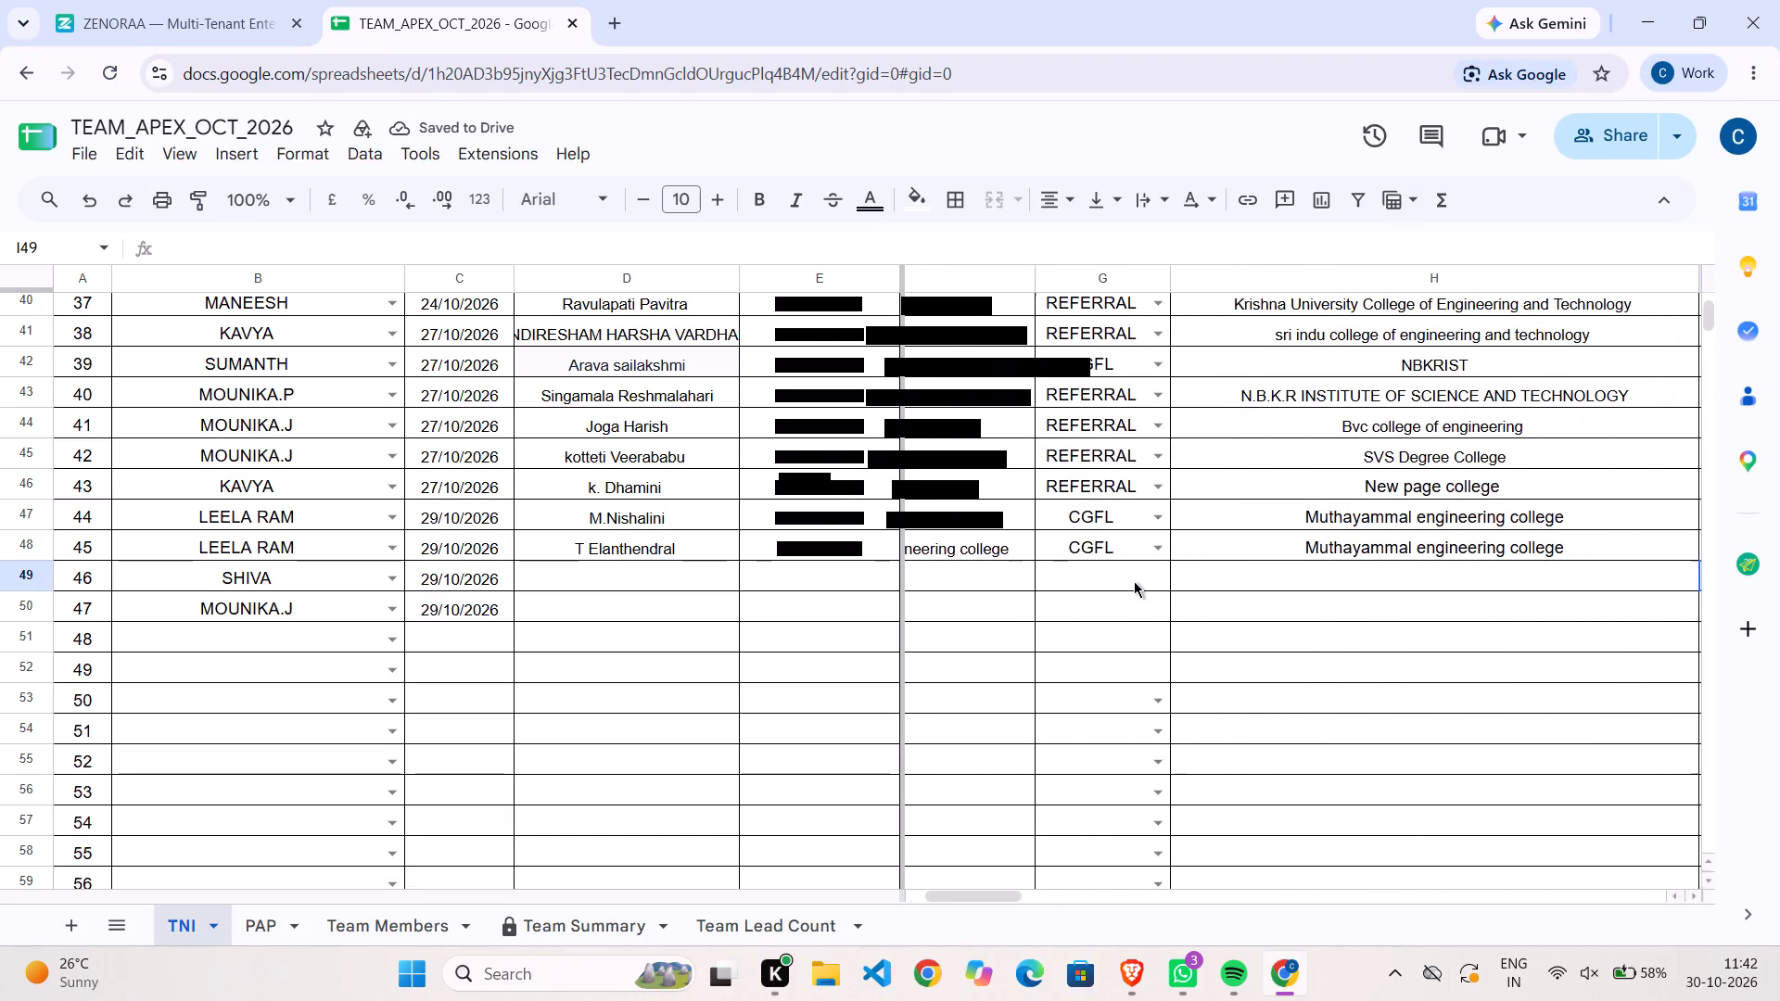
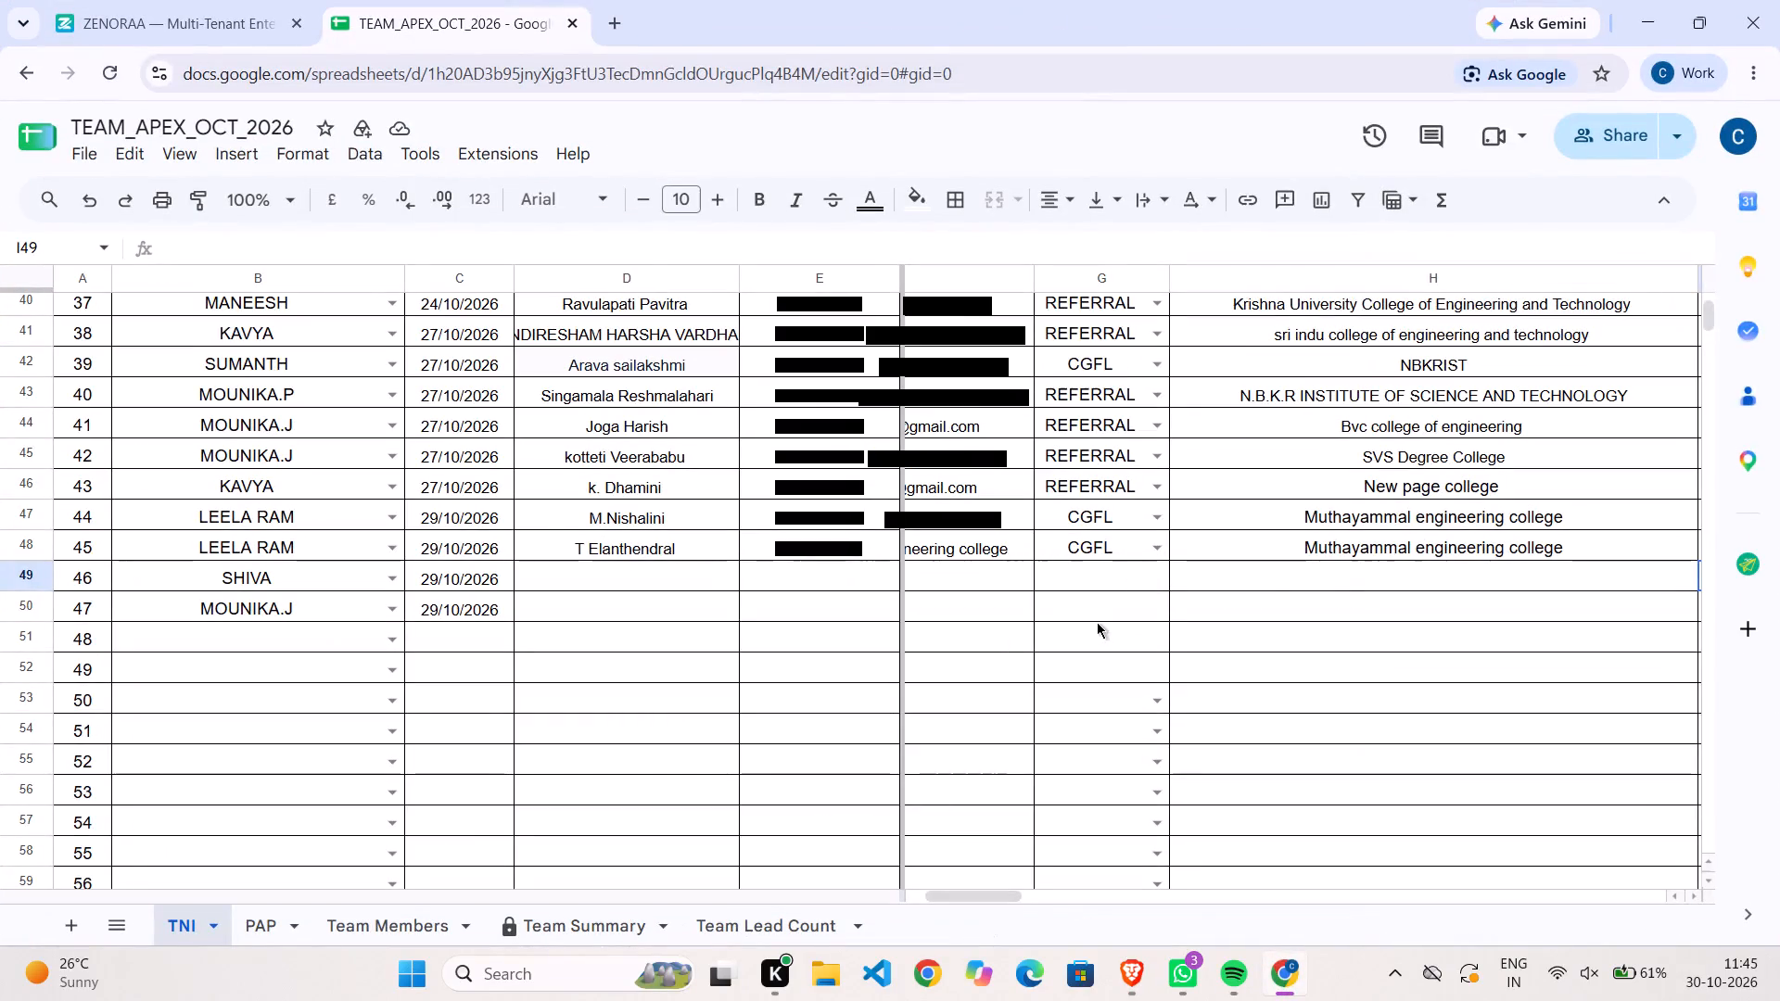
# Review the entries for serial numbers 44 and 45 across the source, college, course, mode, amount, month and payment columns.
pyautogui.hscroll(5, 1070, 615)
pyautogui.hscroll(-7, 1070, 615)
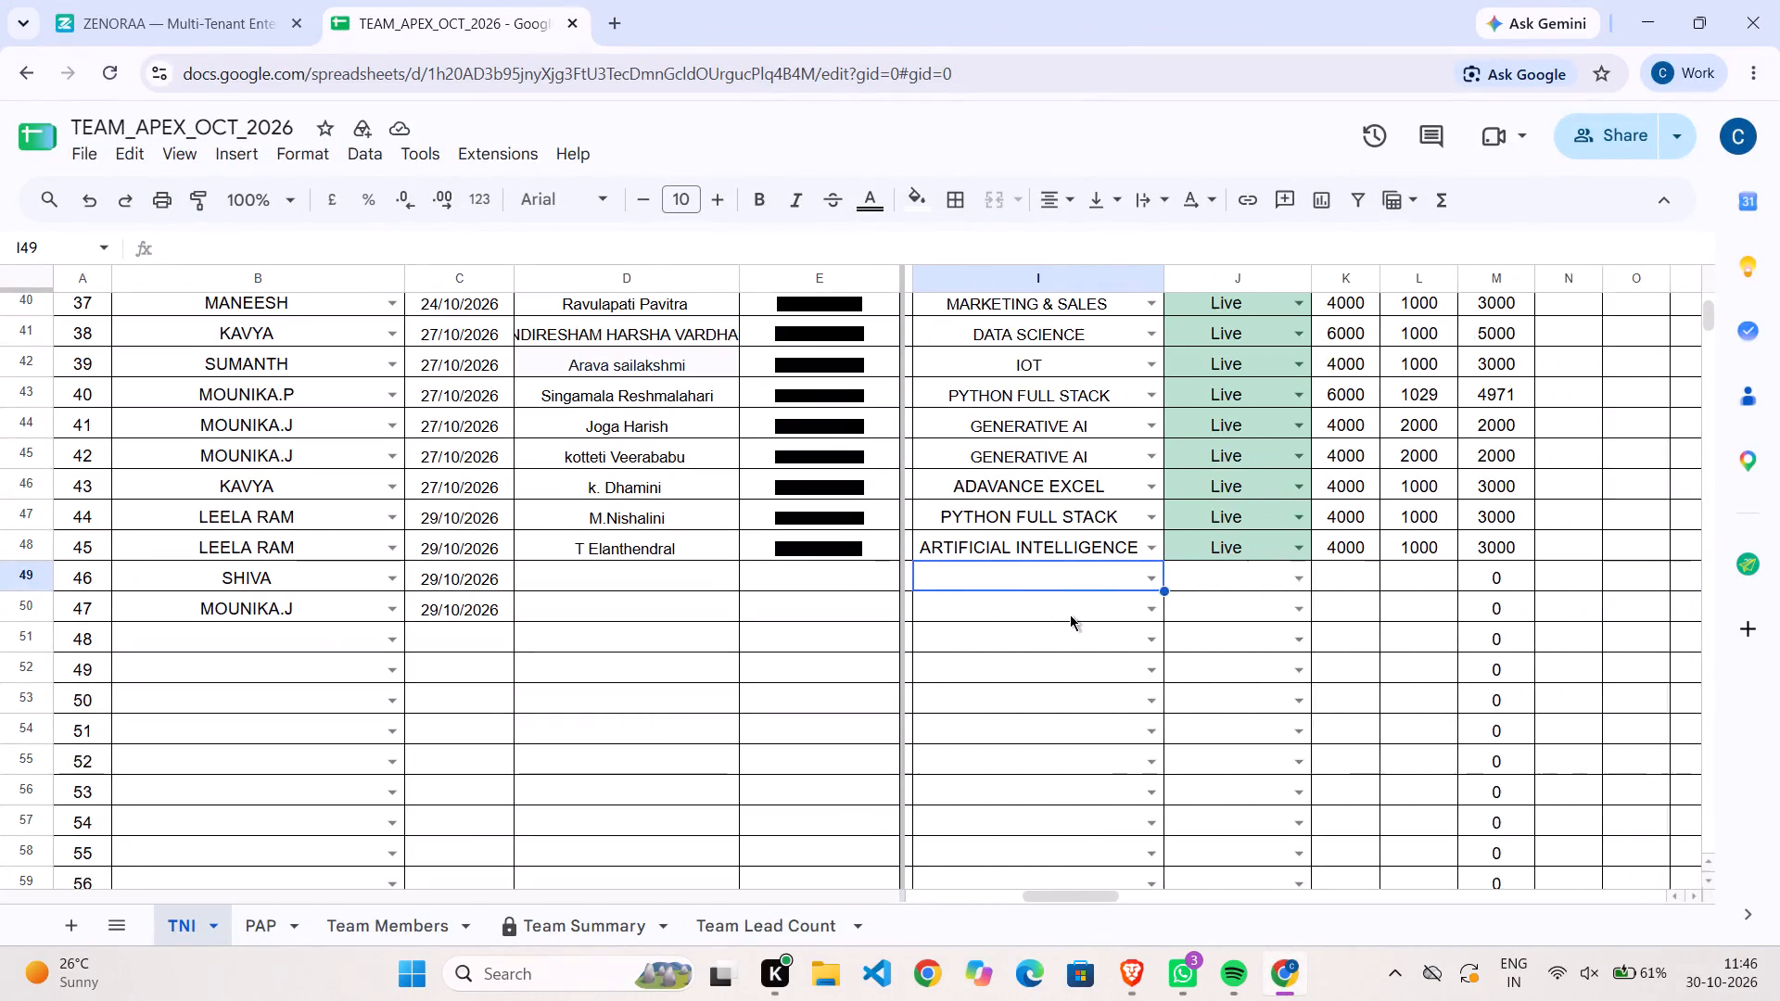
pyautogui.hscroll(-5, 1070, 615)
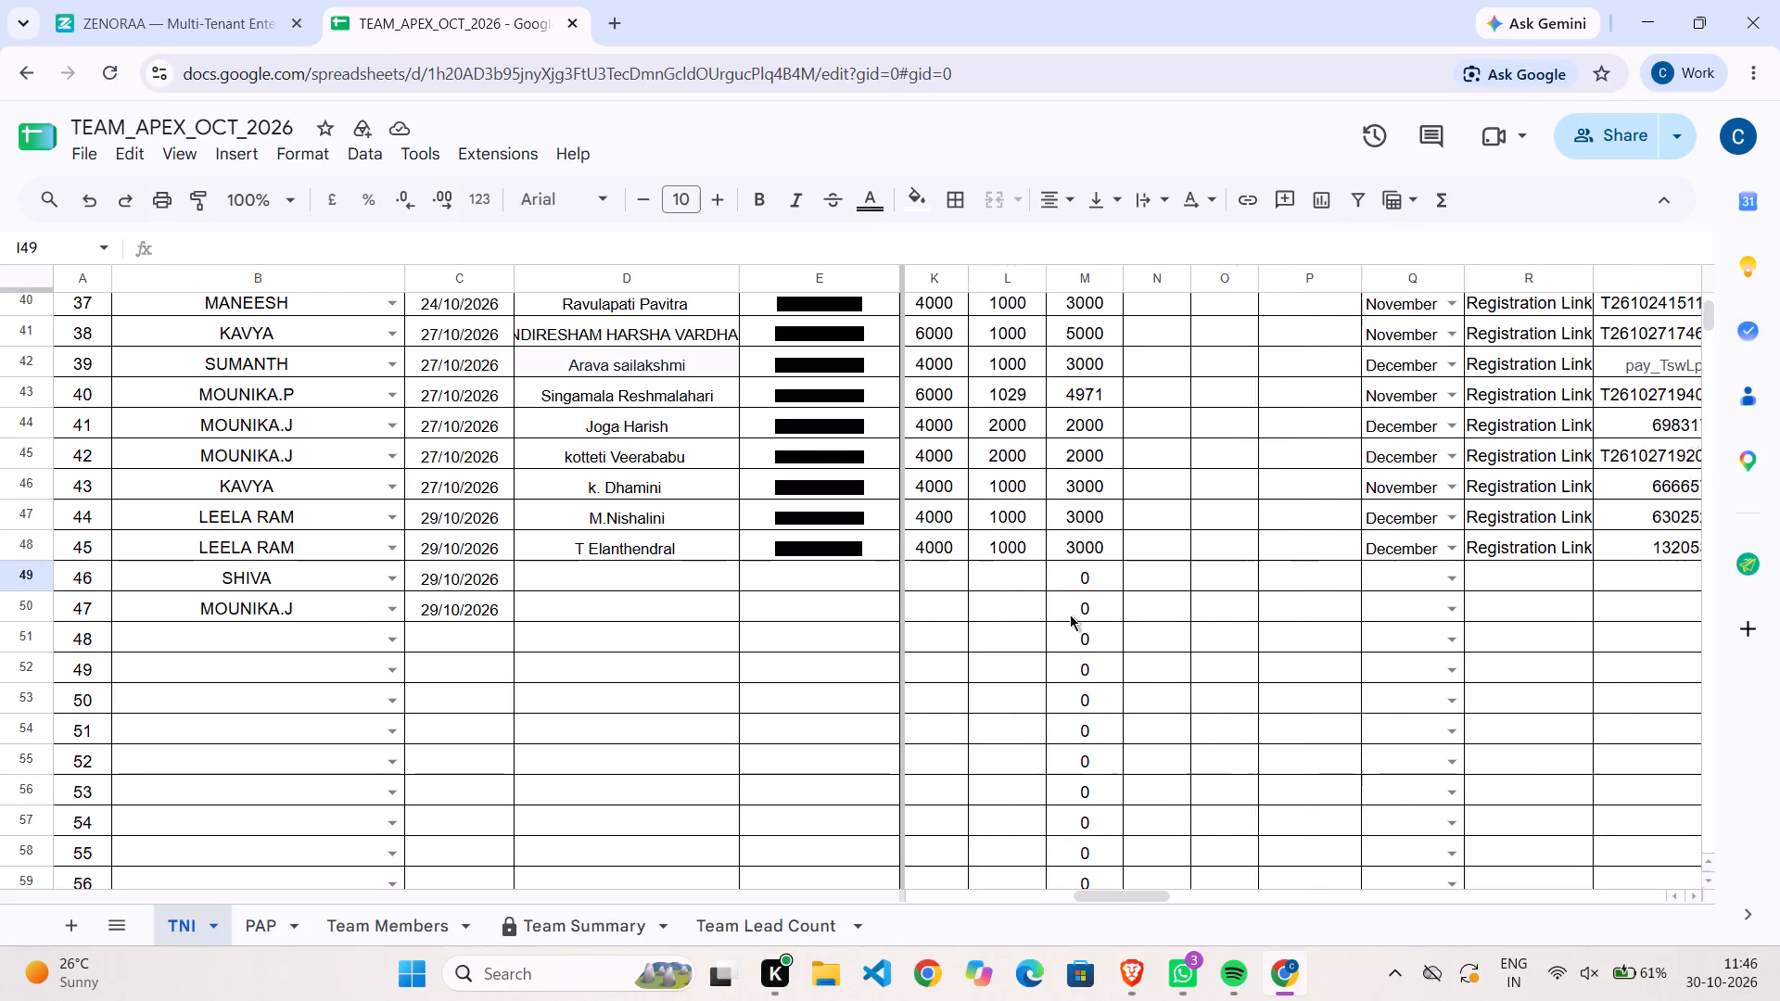
pyautogui.hscroll(-1, 1070, 615)
pyautogui.hscroll(10, 1070, 615)
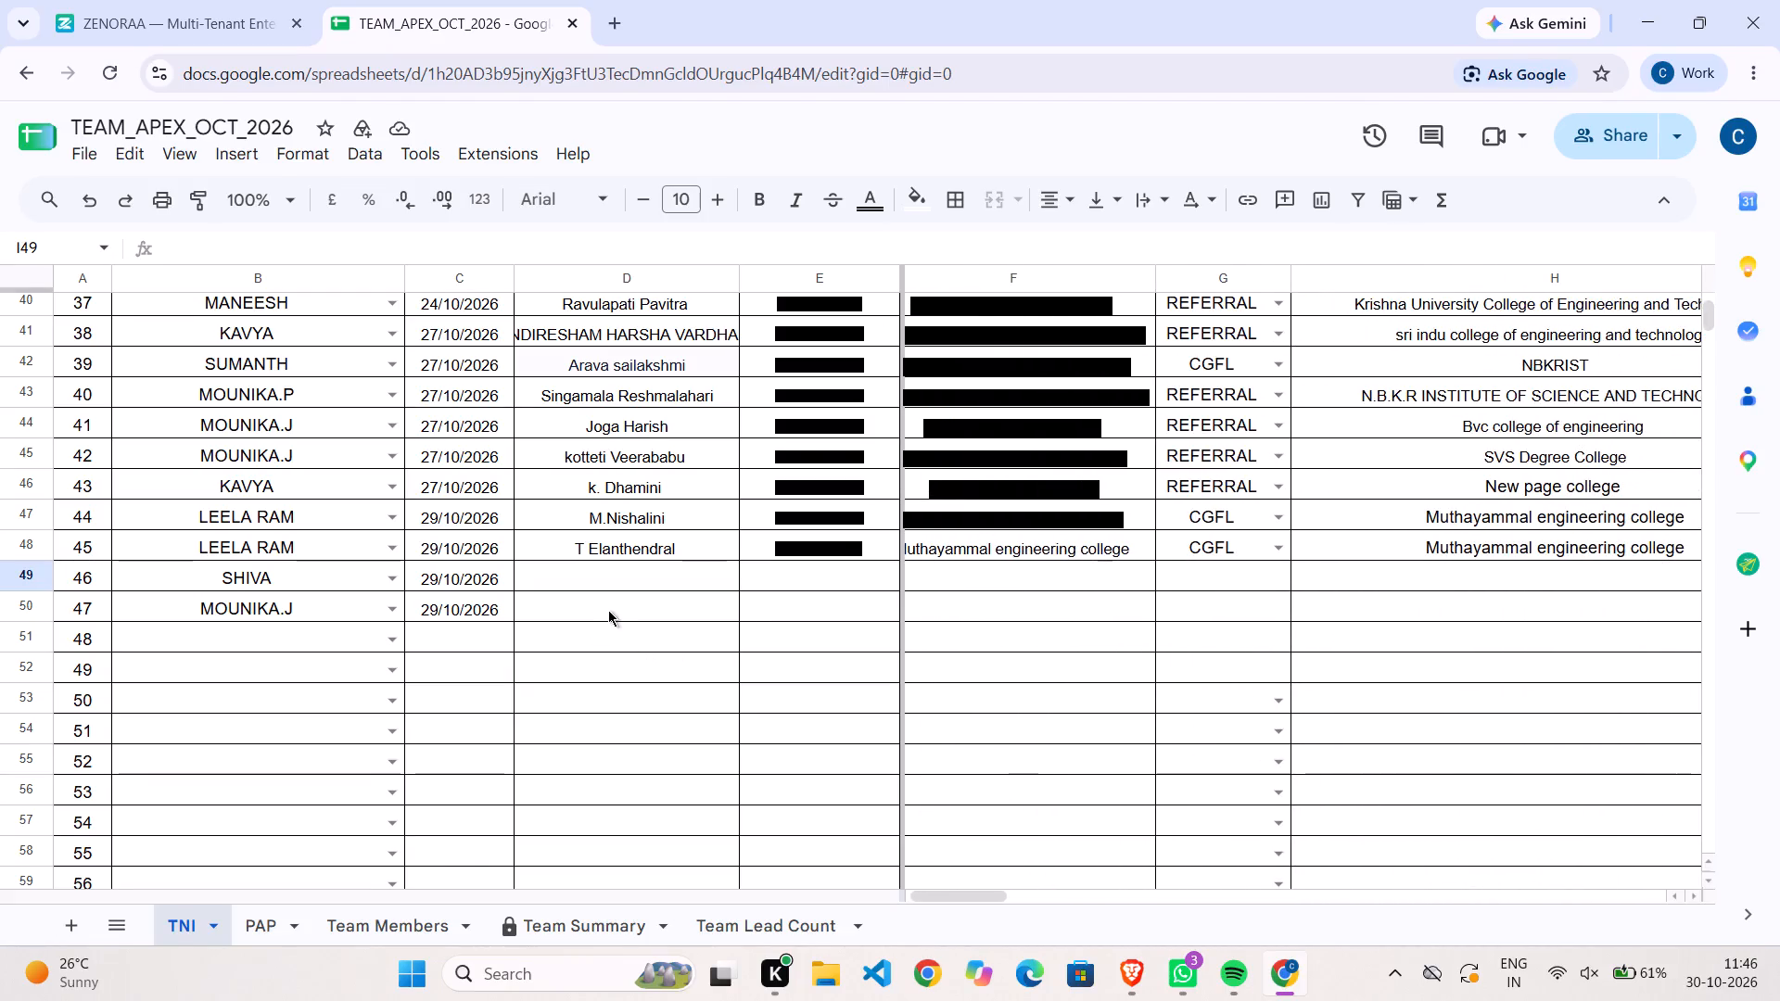
pyautogui.click(609, 614)
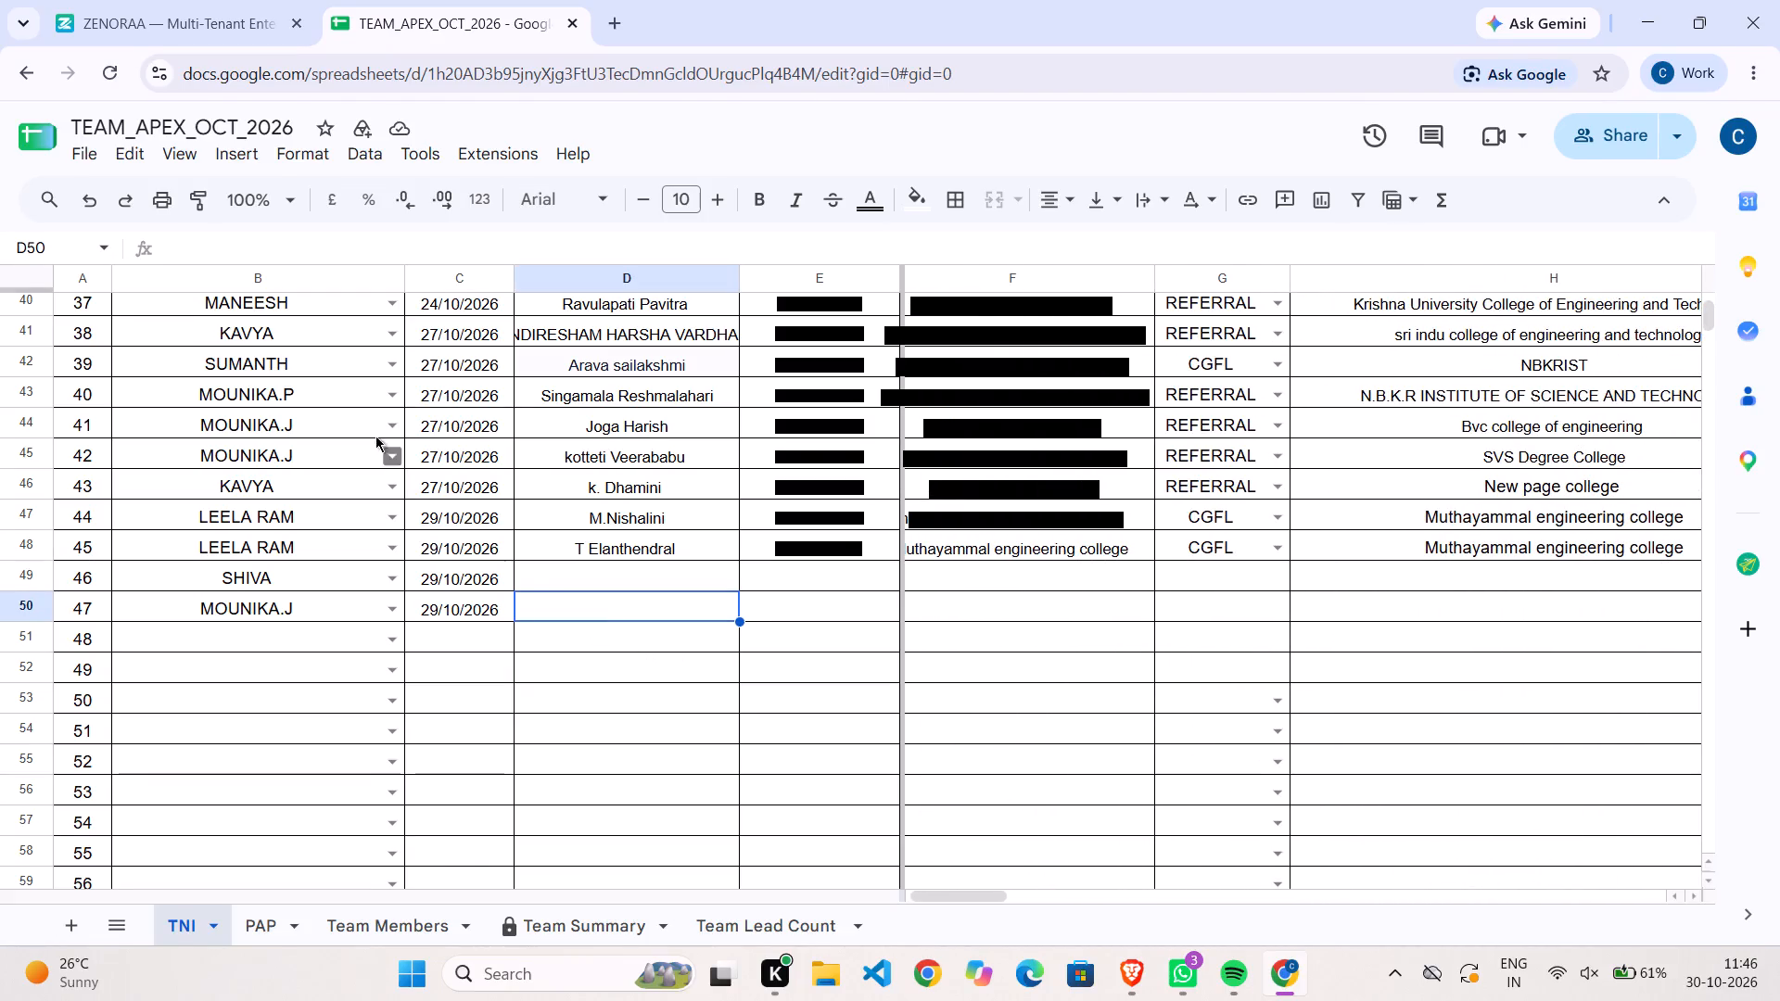
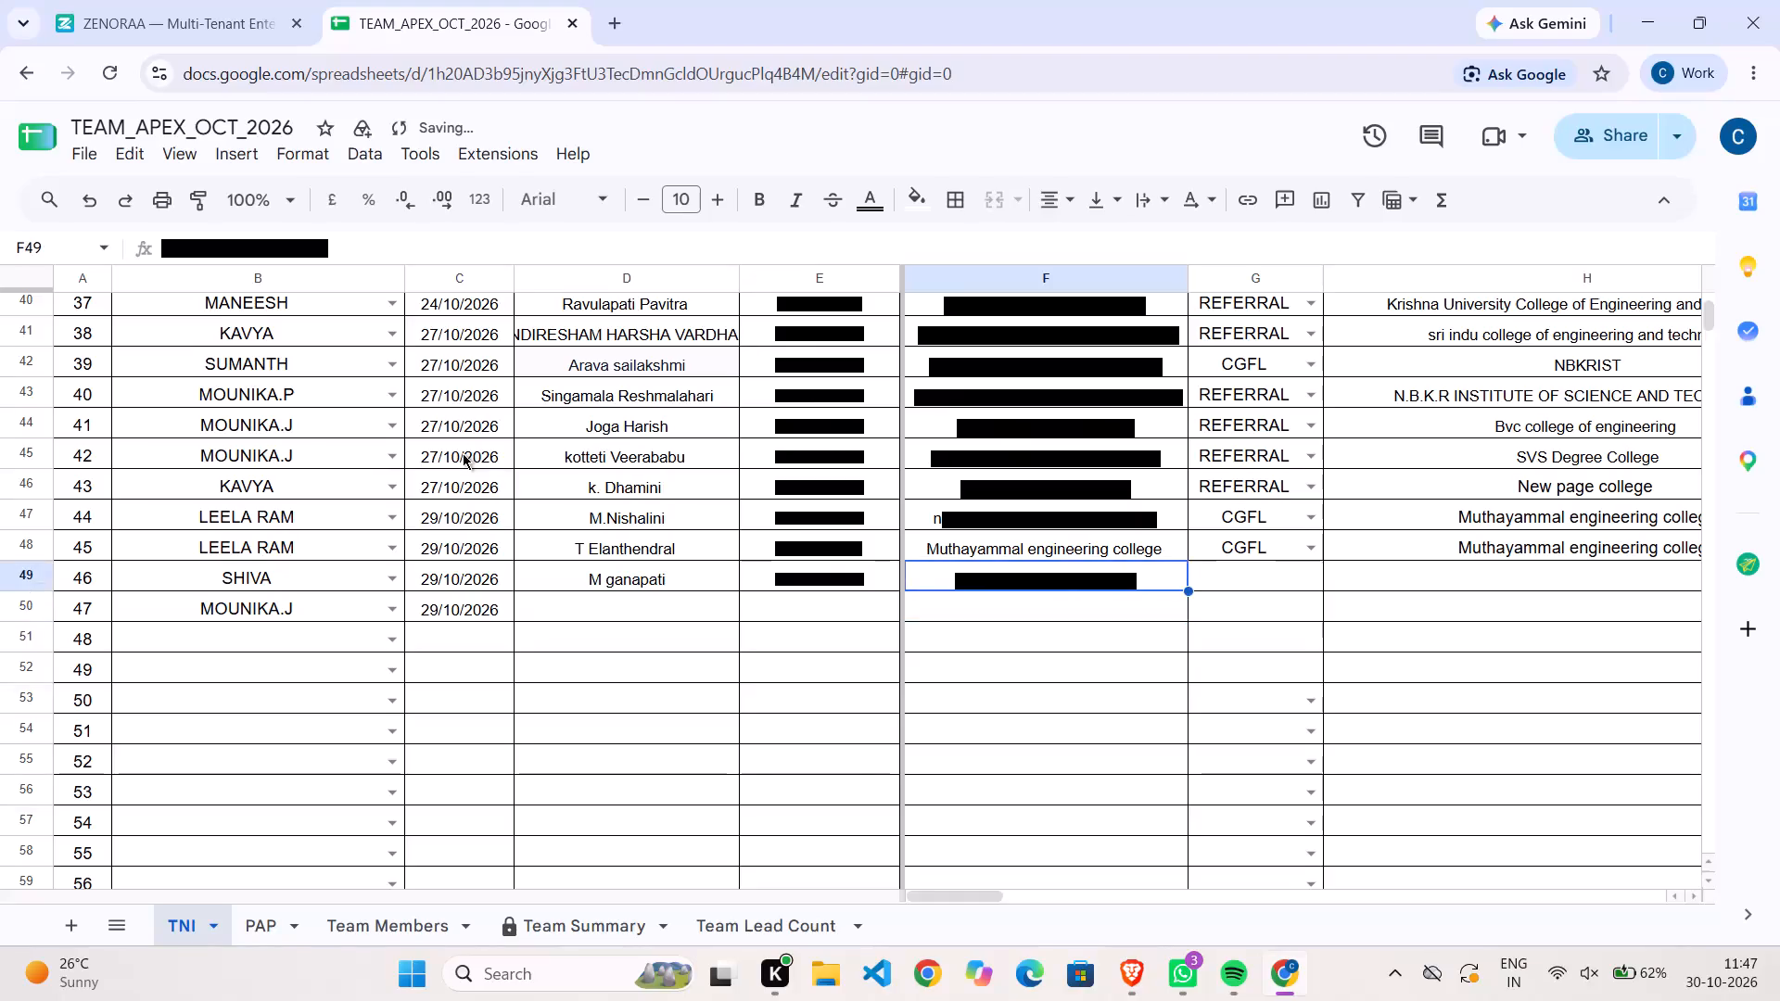
# Enter REFERRAL as the source in column G for serial number 46, the SHIVA entry.
pyautogui.press('c')
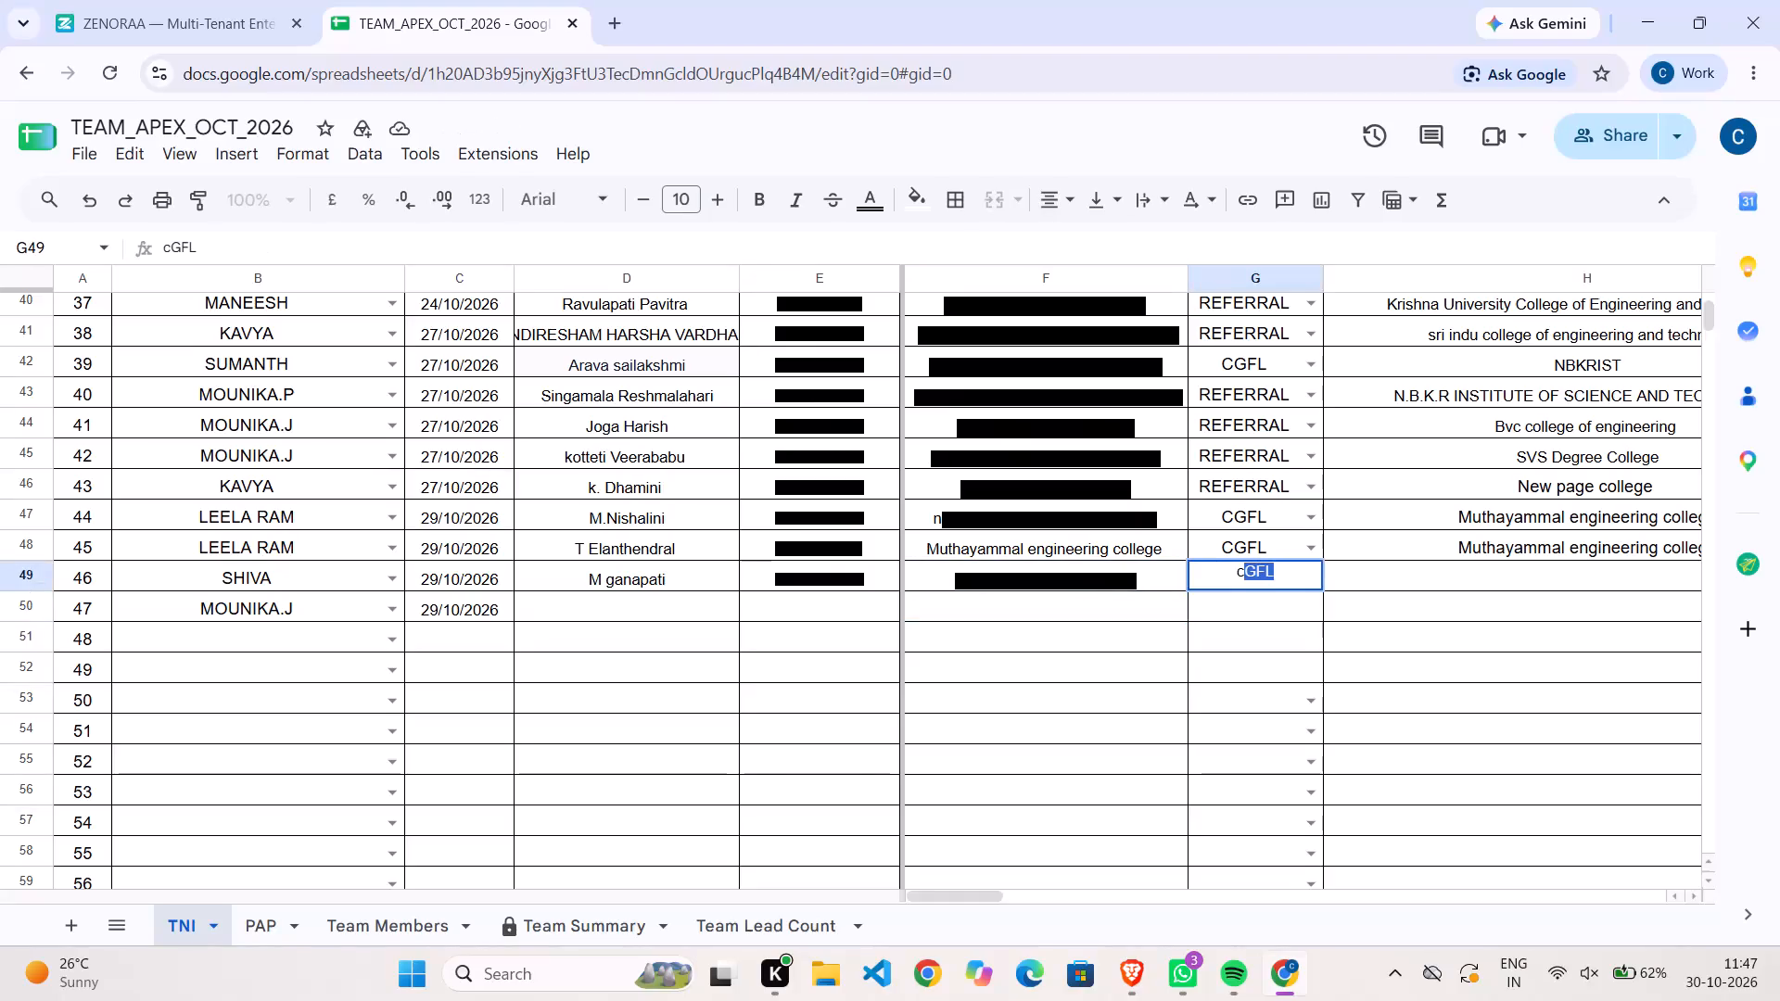
pyautogui.press('BackSpace')
pyautogui.press('BackSpace')
pyautogui.write('re')
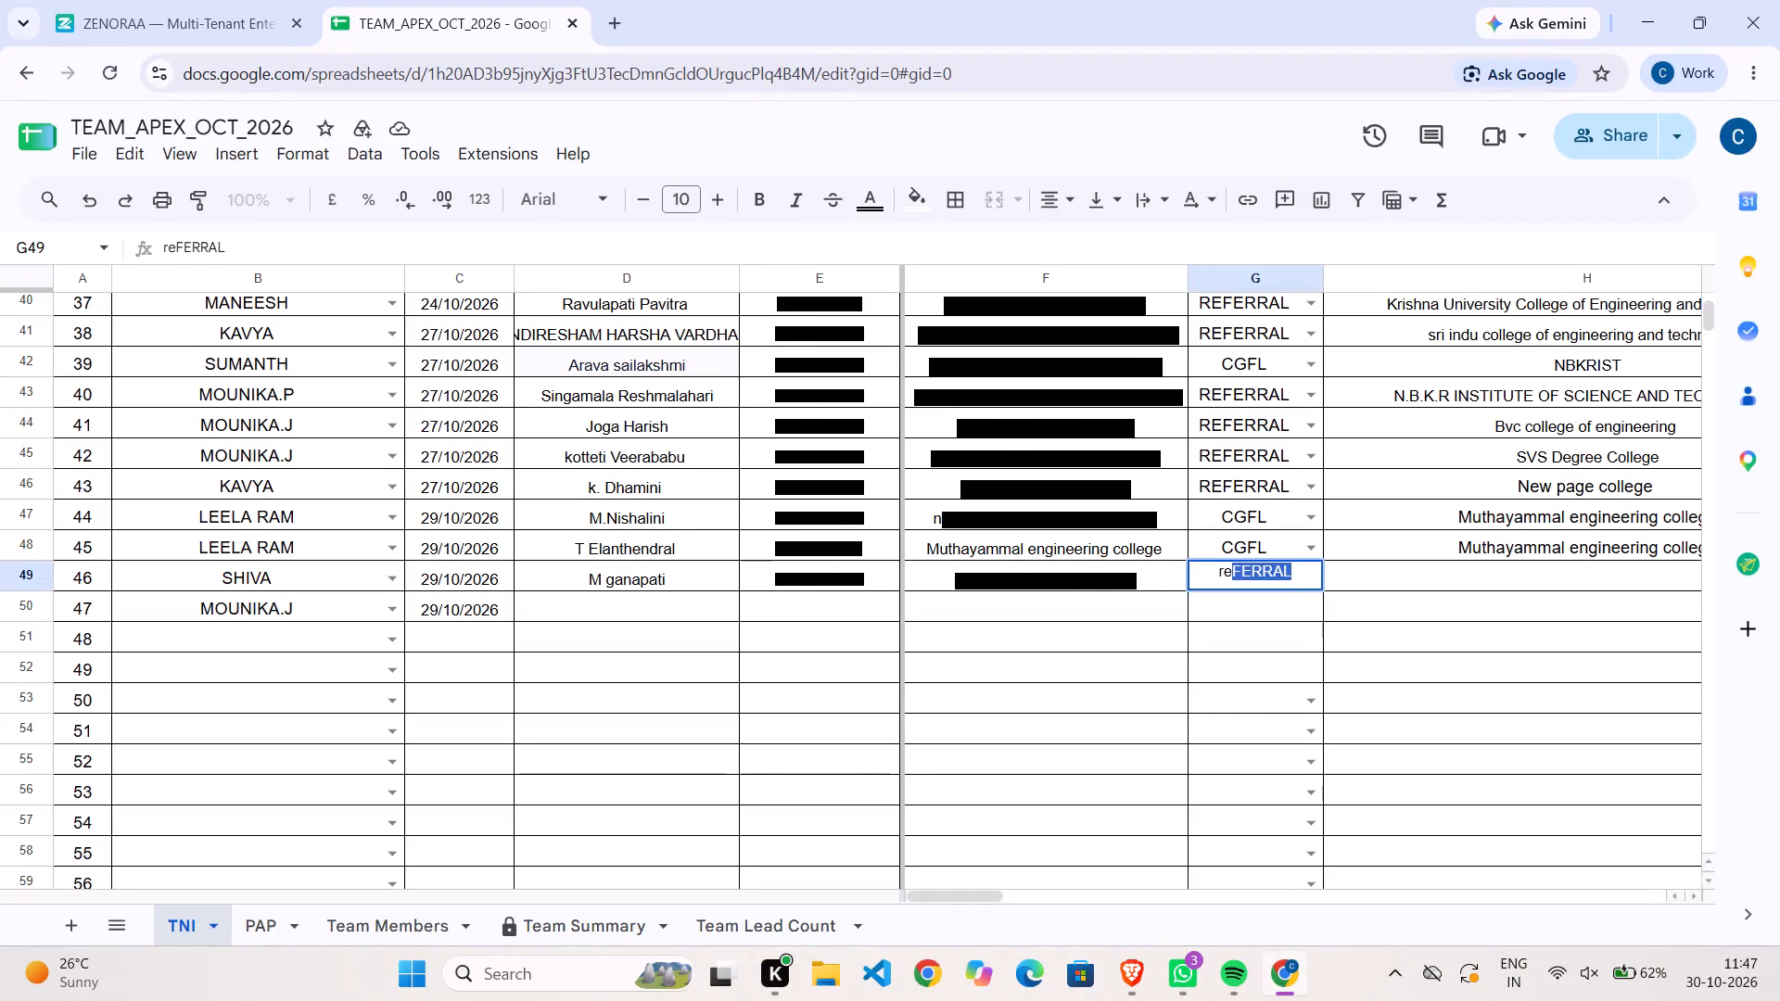
pyautogui.press('Right')
pyautogui.press('Left')
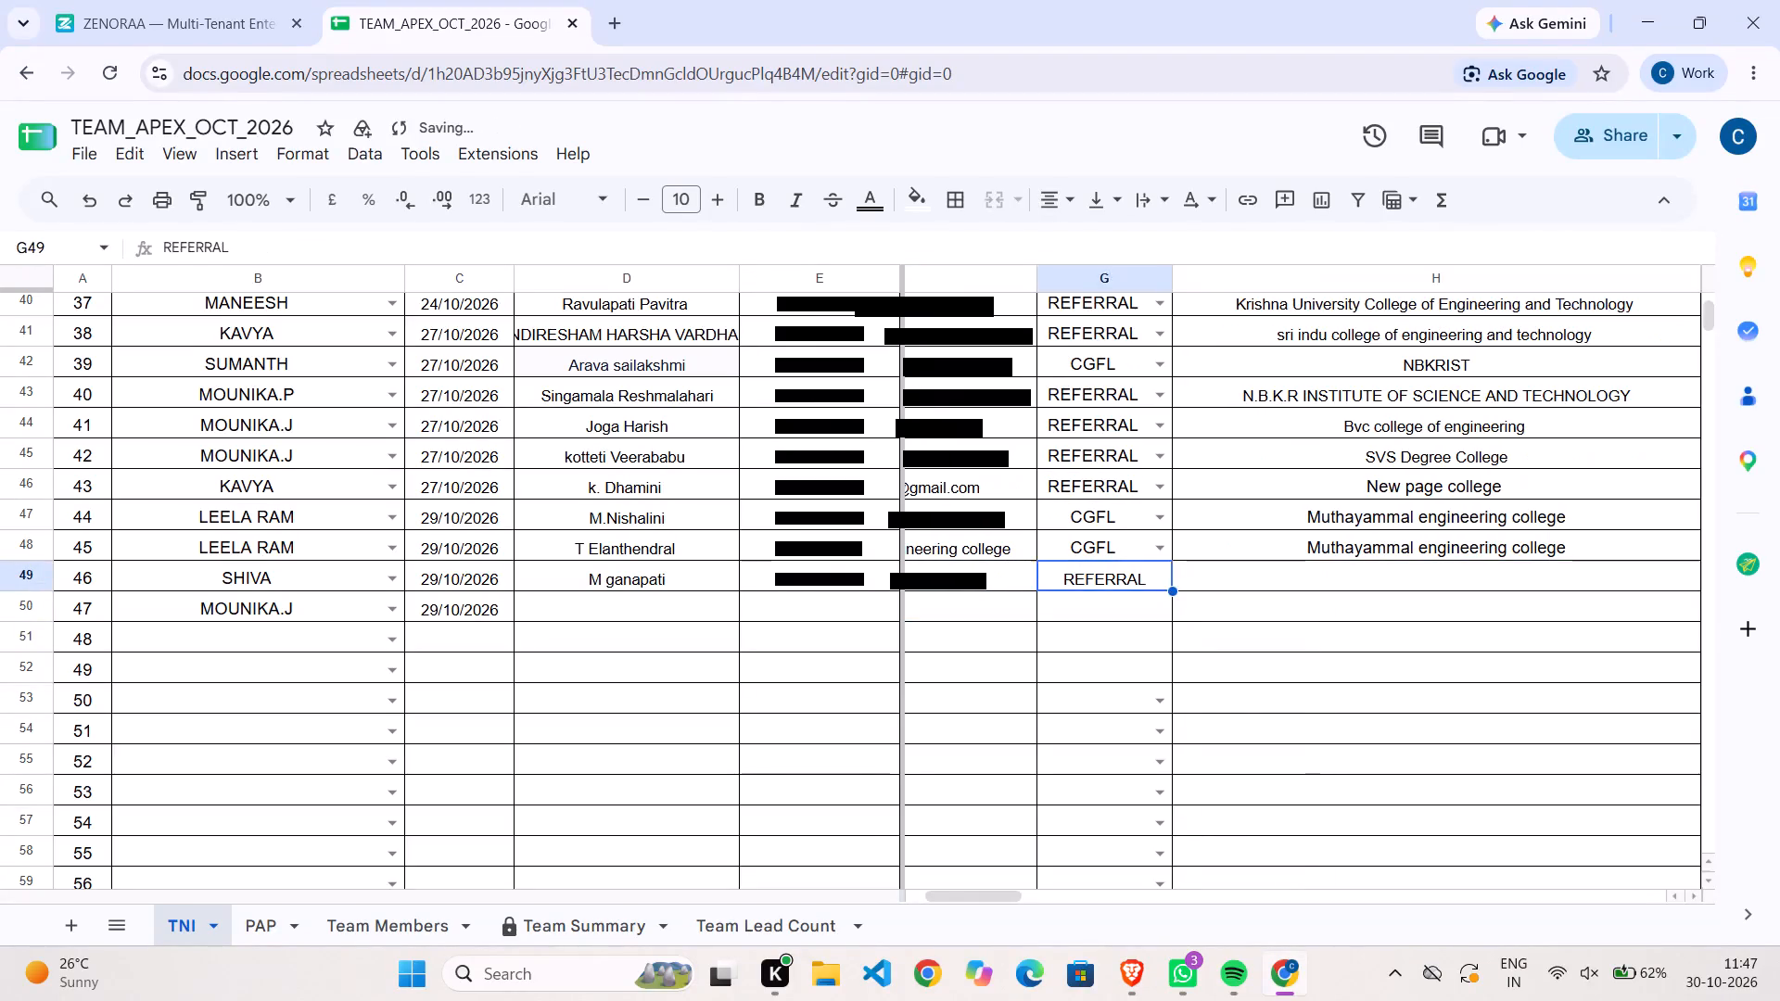
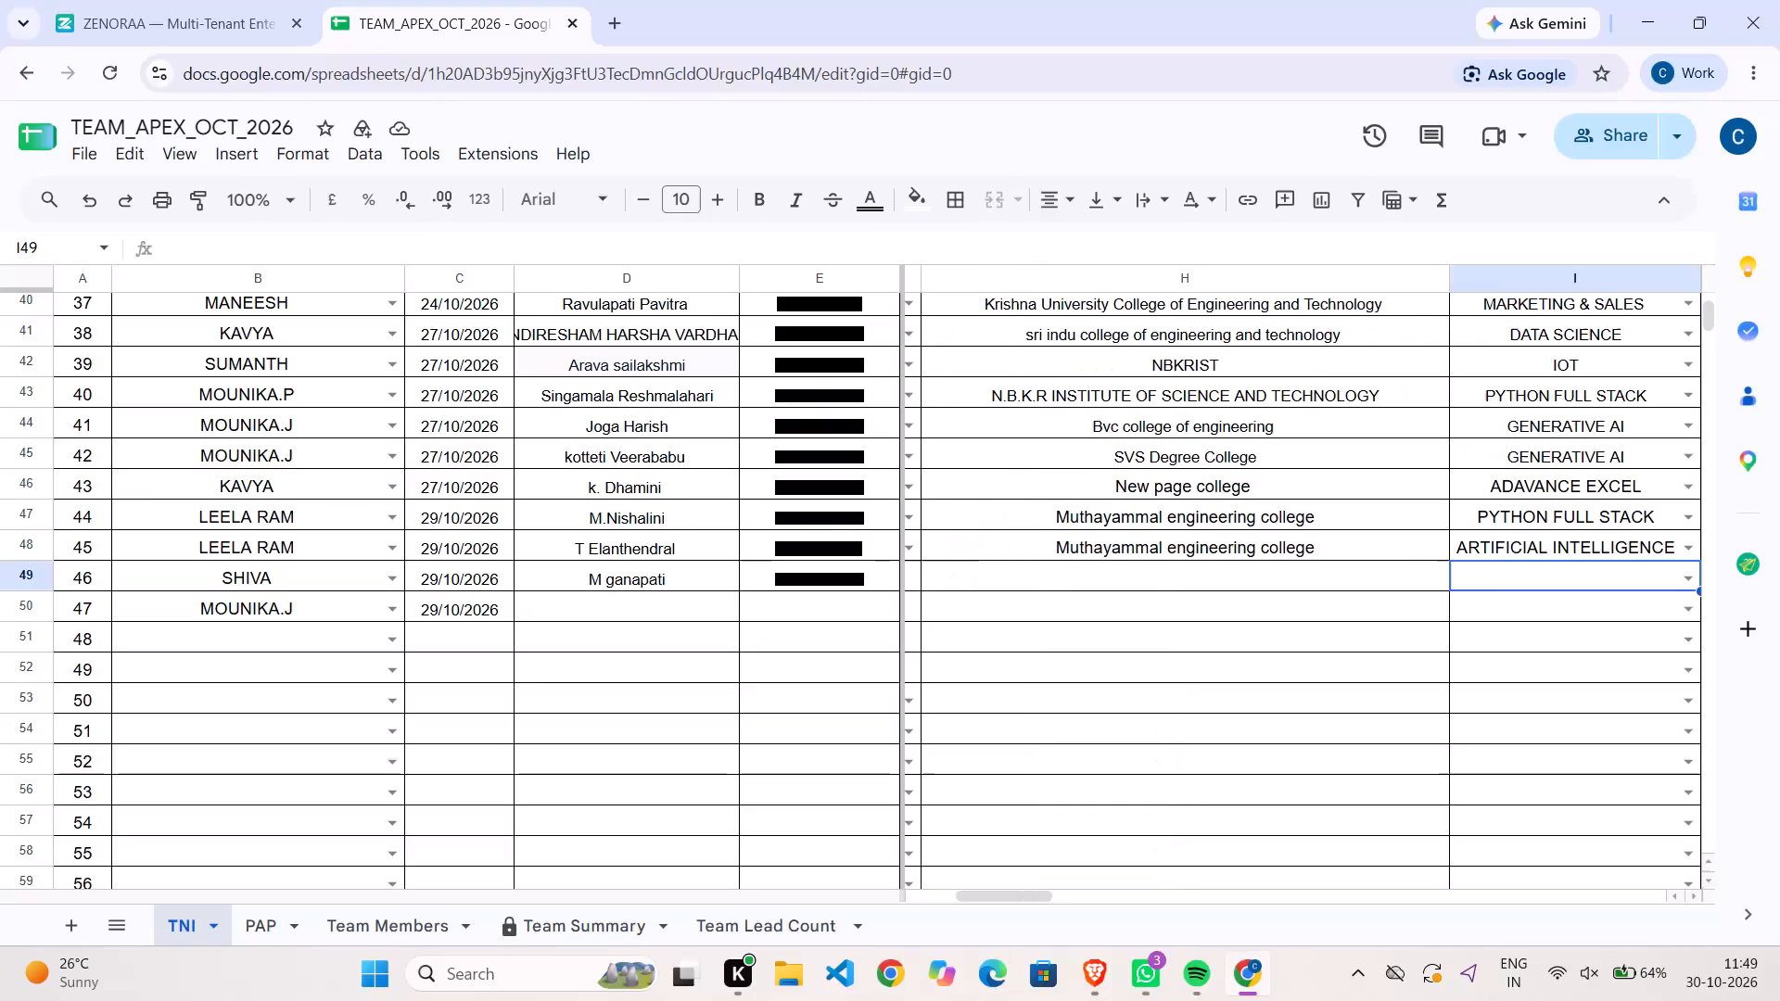
# Paste the copied payment reference into column S for serial number 46, the SHIVA entry.
pyautogui.press('Right')
pyautogui.press('Right')
pyautogui.press('Right')
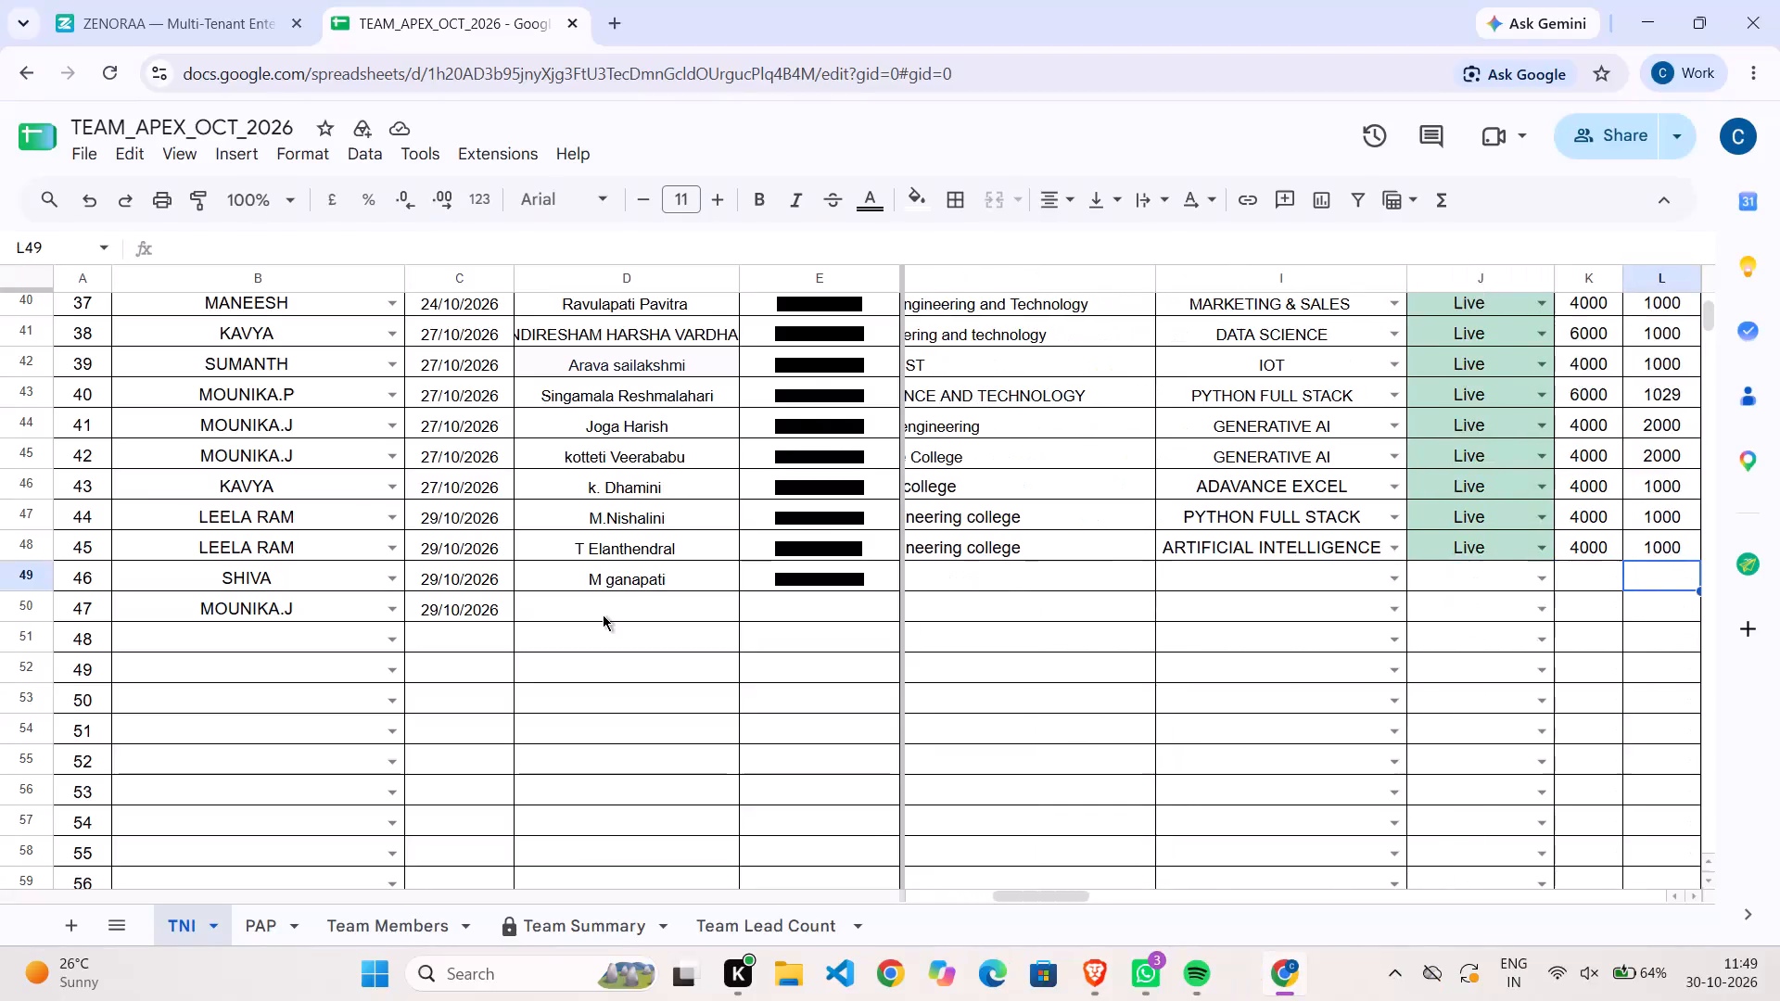
pyautogui.press('Right')
pyautogui.press('Right')
pyautogui.press('Right')
pyautogui.press('Right')
pyautogui.press('Right')
pyautogui.press('Right')
pyautogui.press('Right')
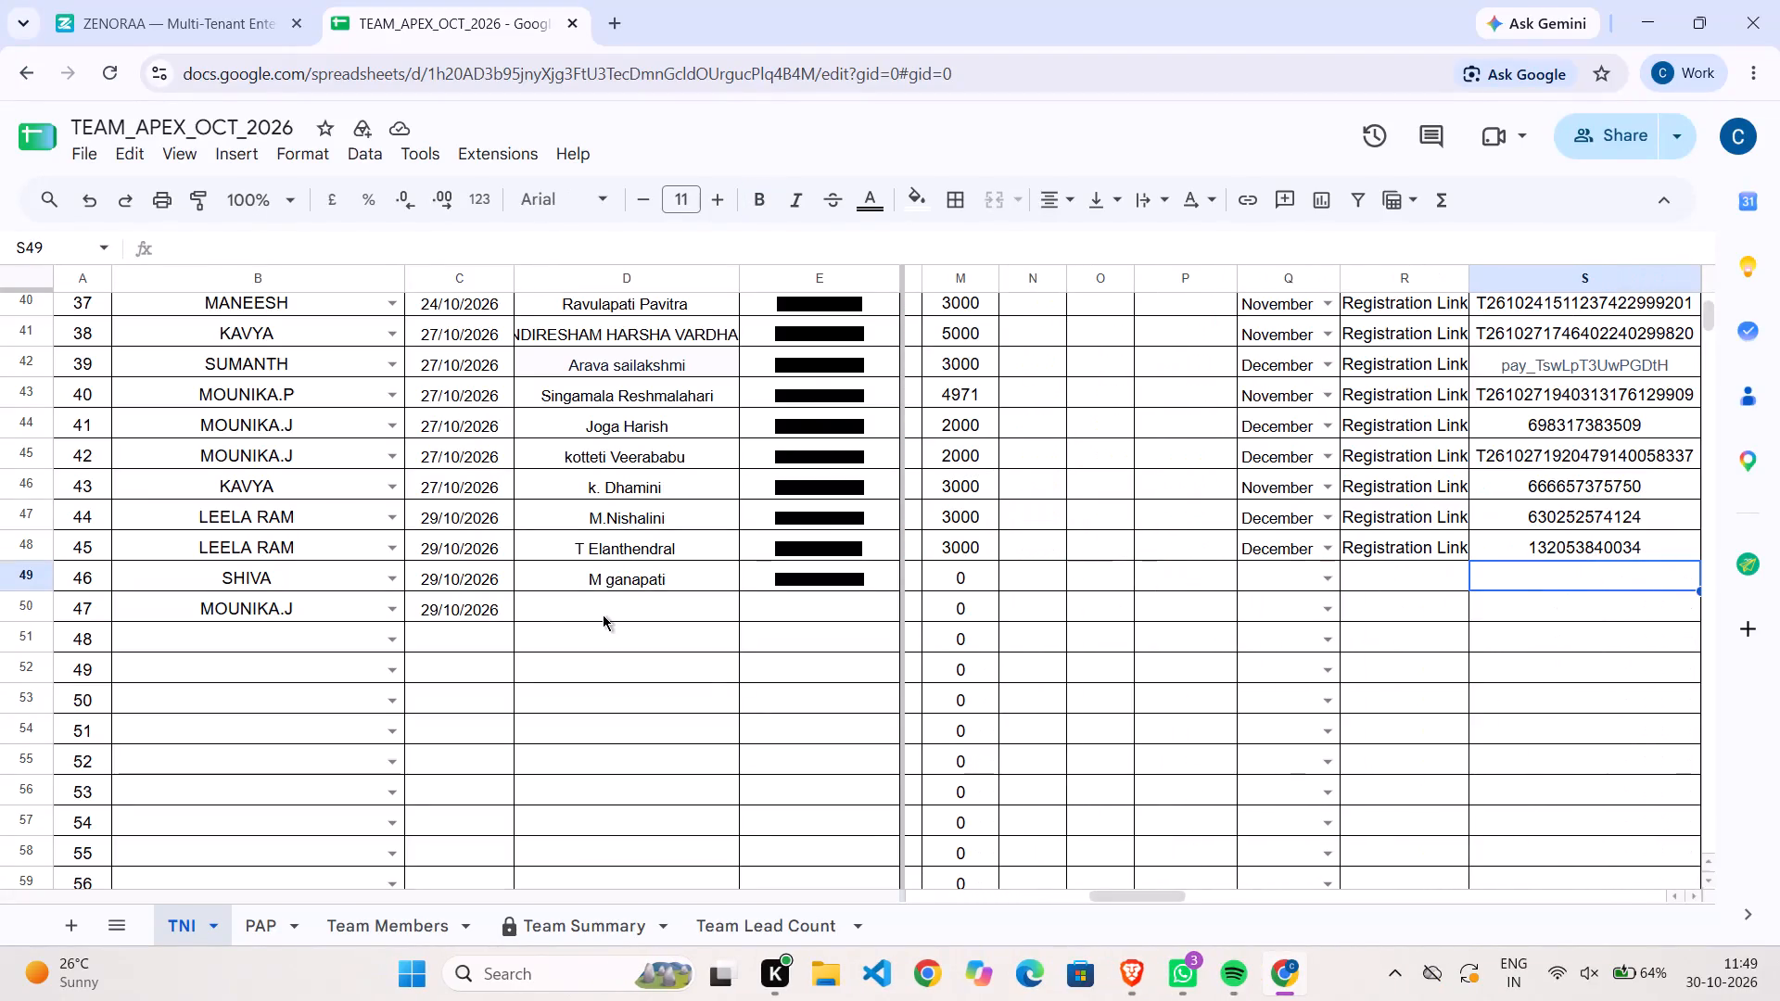
pyautogui.hotkey('ctrl', 'v')
pyautogui.press('Left')
pyautogui.press('Right')
# Remove the leading "0." from the payment reference in column S for serial number 46, leaving only the whole number.
pyautogui.press('Return')
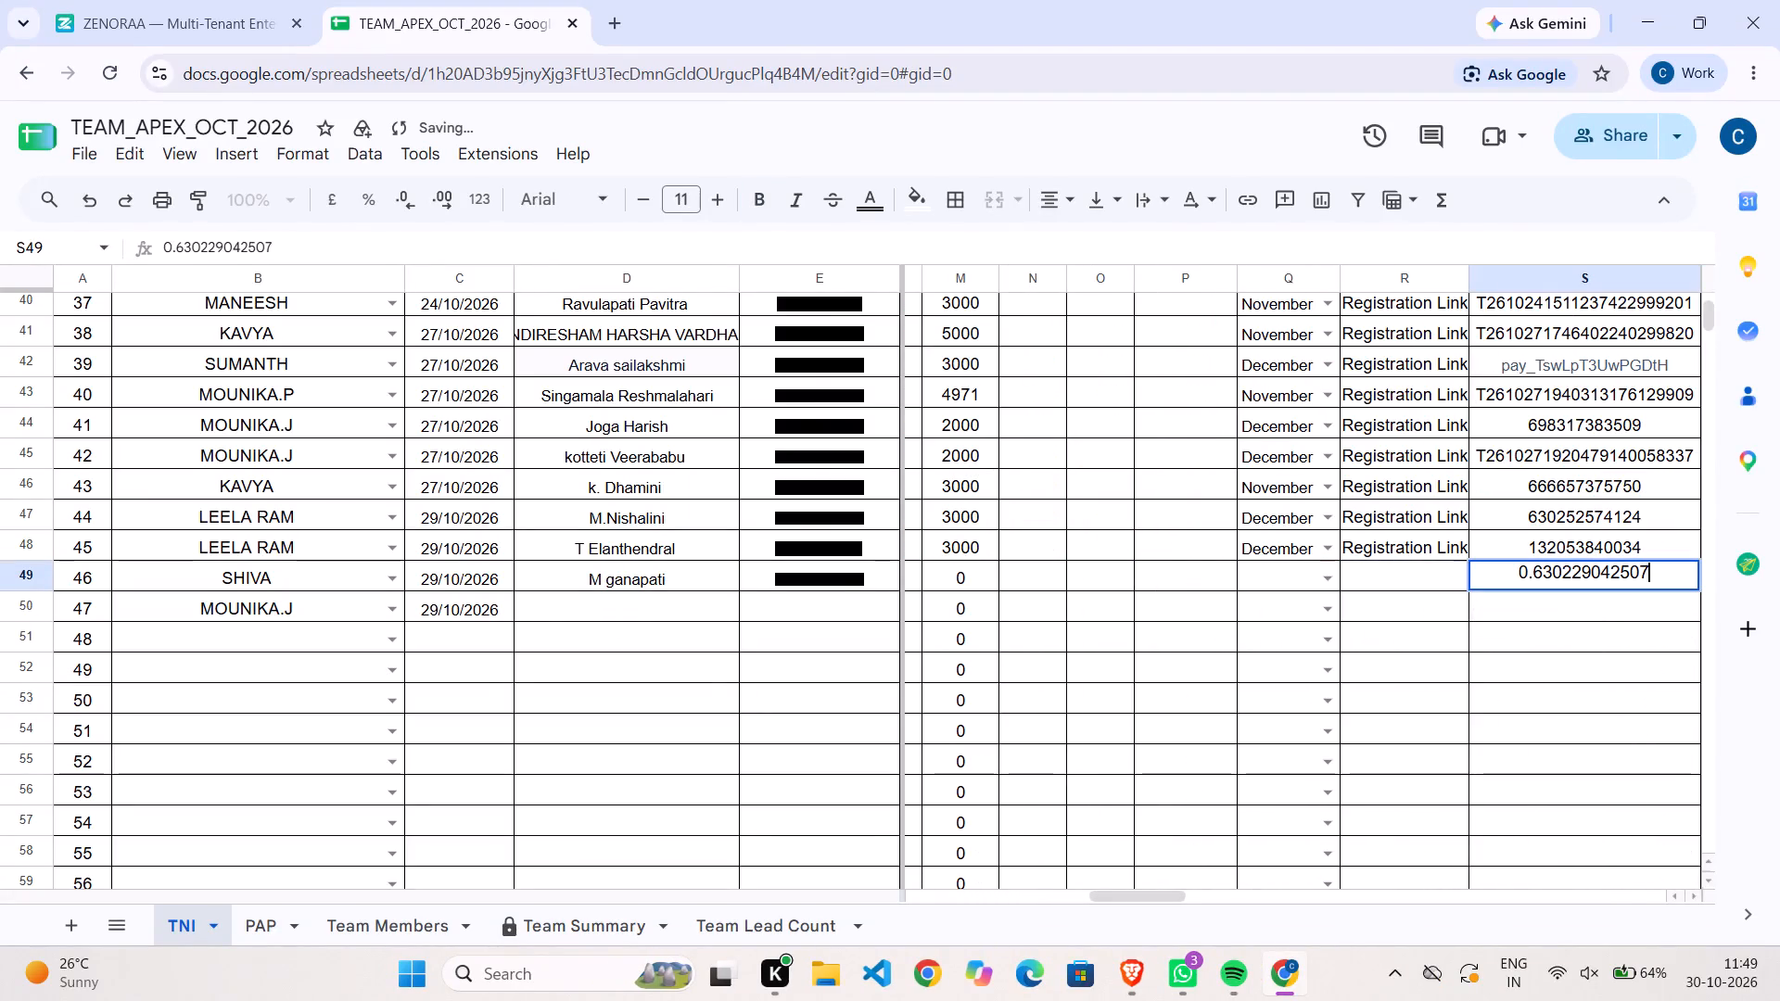
pyautogui.press('Left')
pyautogui.press('Left')
pyautogui.press('Left')
pyautogui.press('Left')
pyautogui.press('Left')
pyautogui.press('Left')
pyautogui.press('Left')
pyautogui.press('Left')
pyautogui.press('Left')
pyautogui.press('Left')
pyautogui.press('Left')
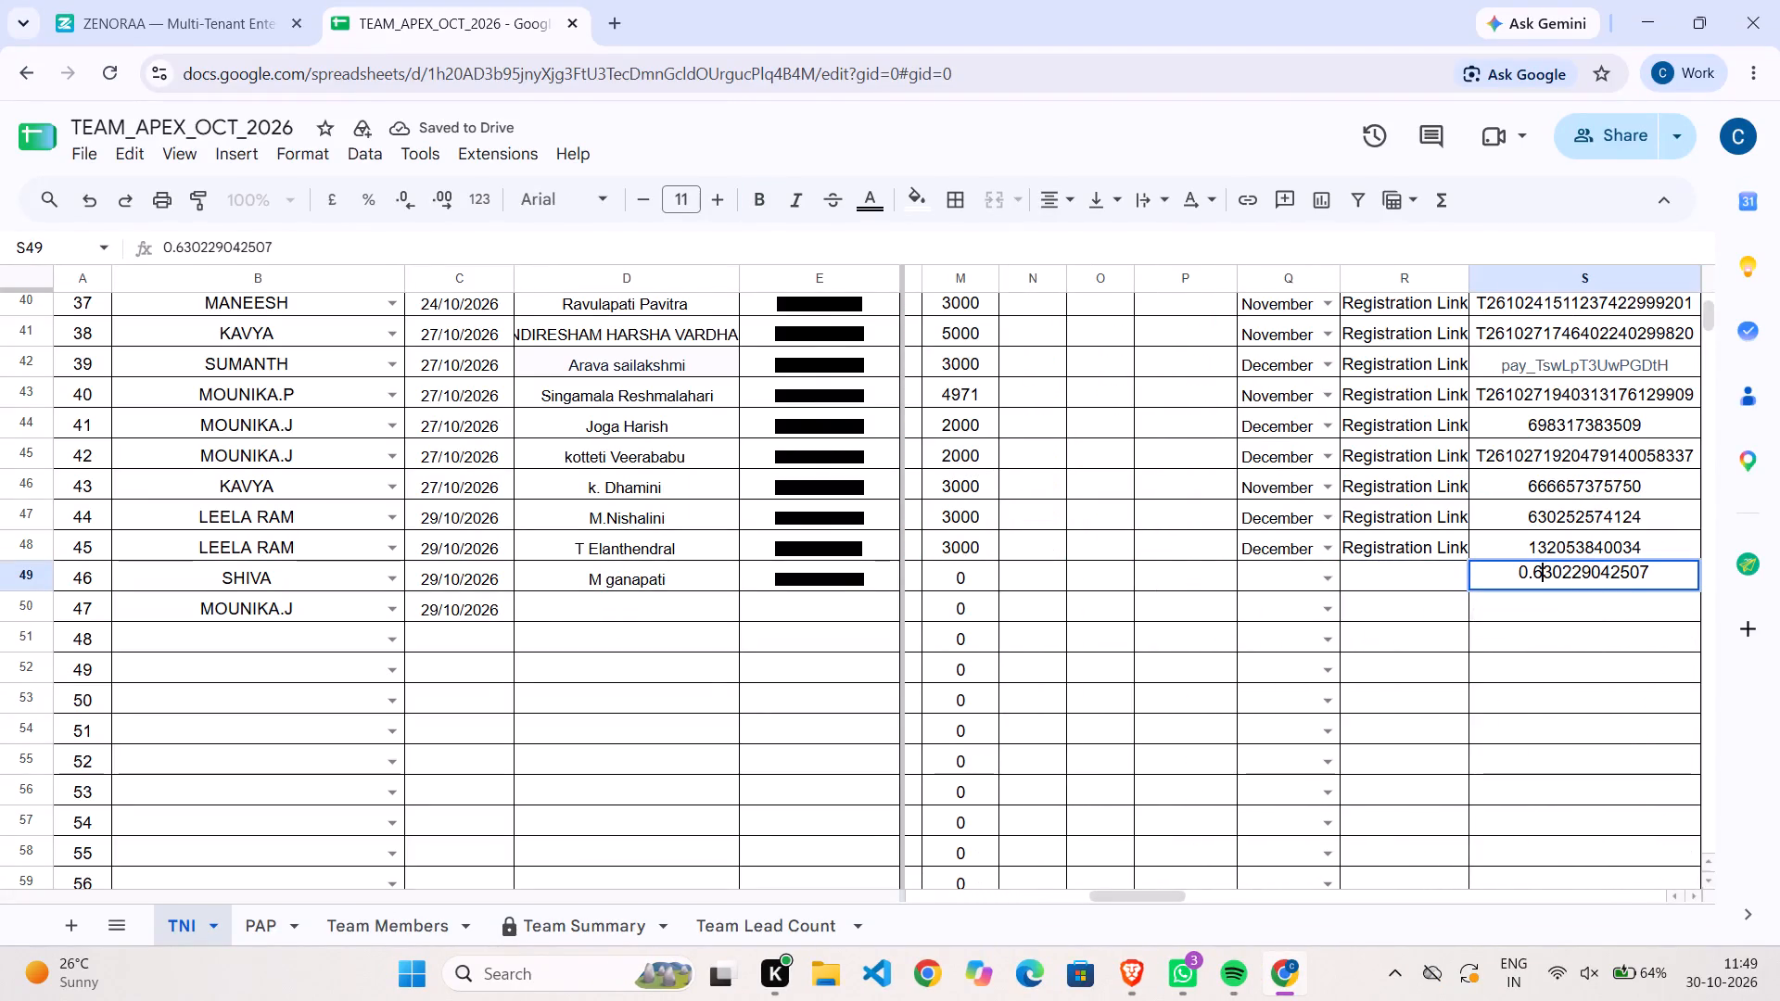
pyautogui.press('Left')
pyautogui.press('BackSpace')
pyautogui.press('BackSpace')
pyautogui.press('BackSpace')
pyautogui.press('Return')
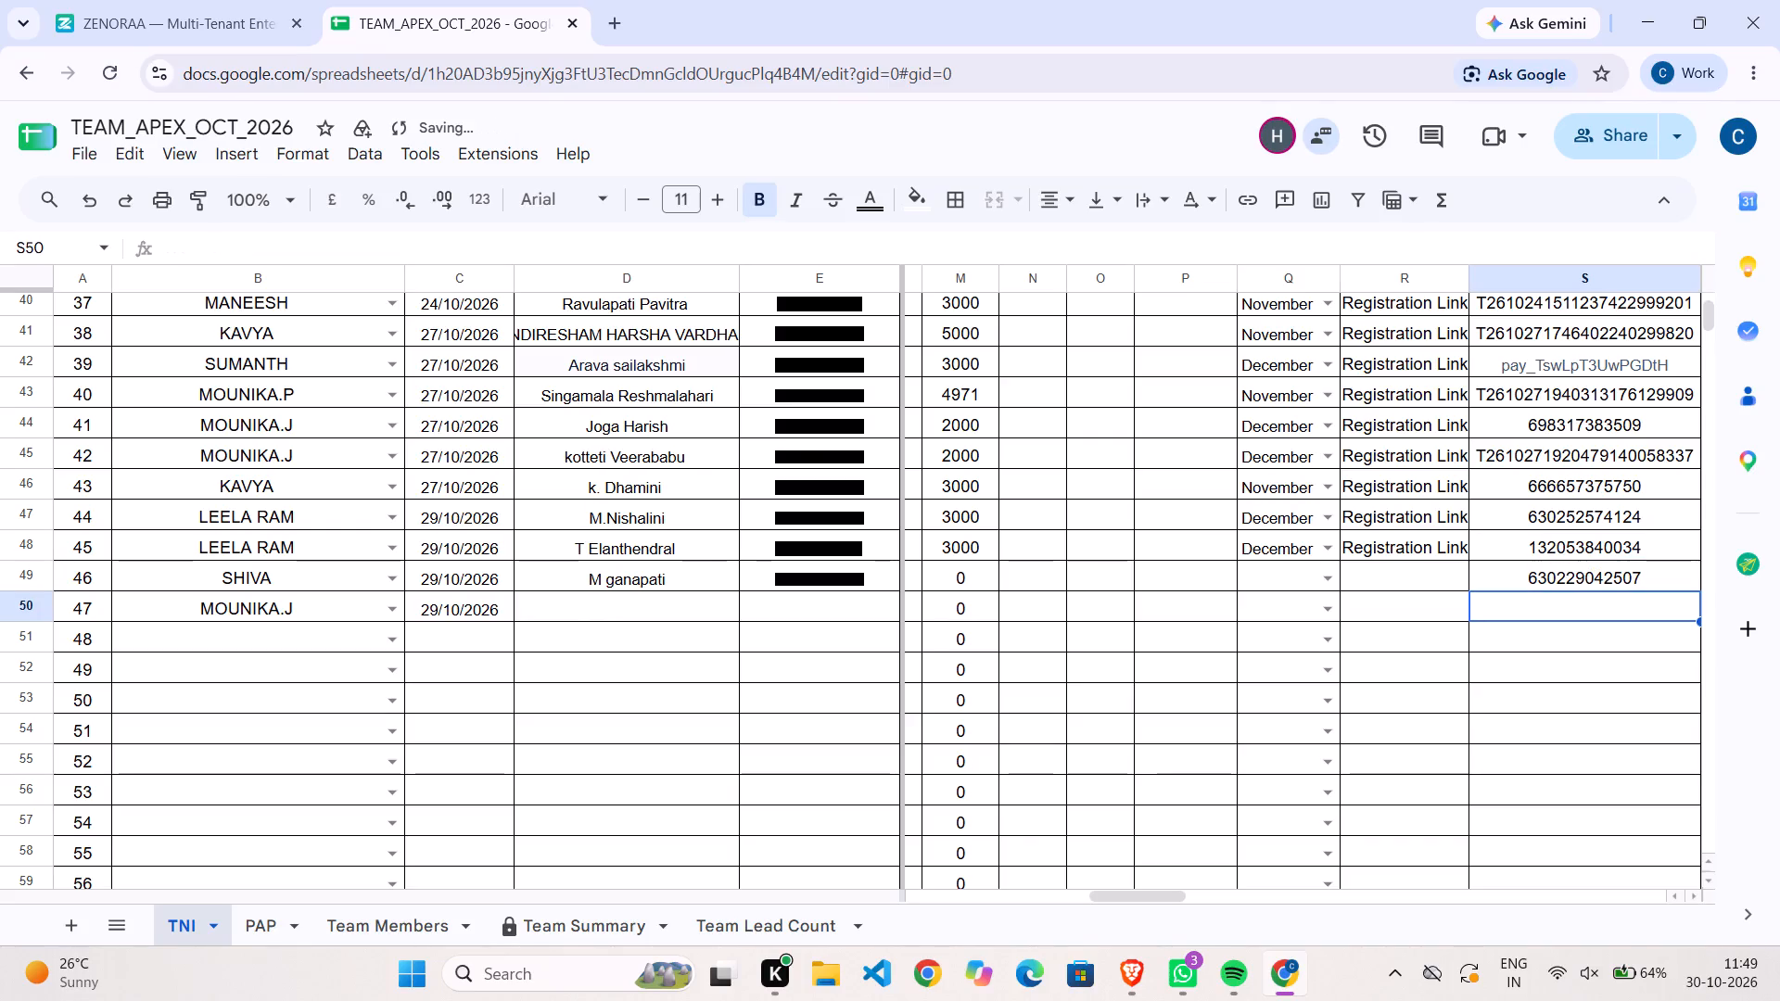
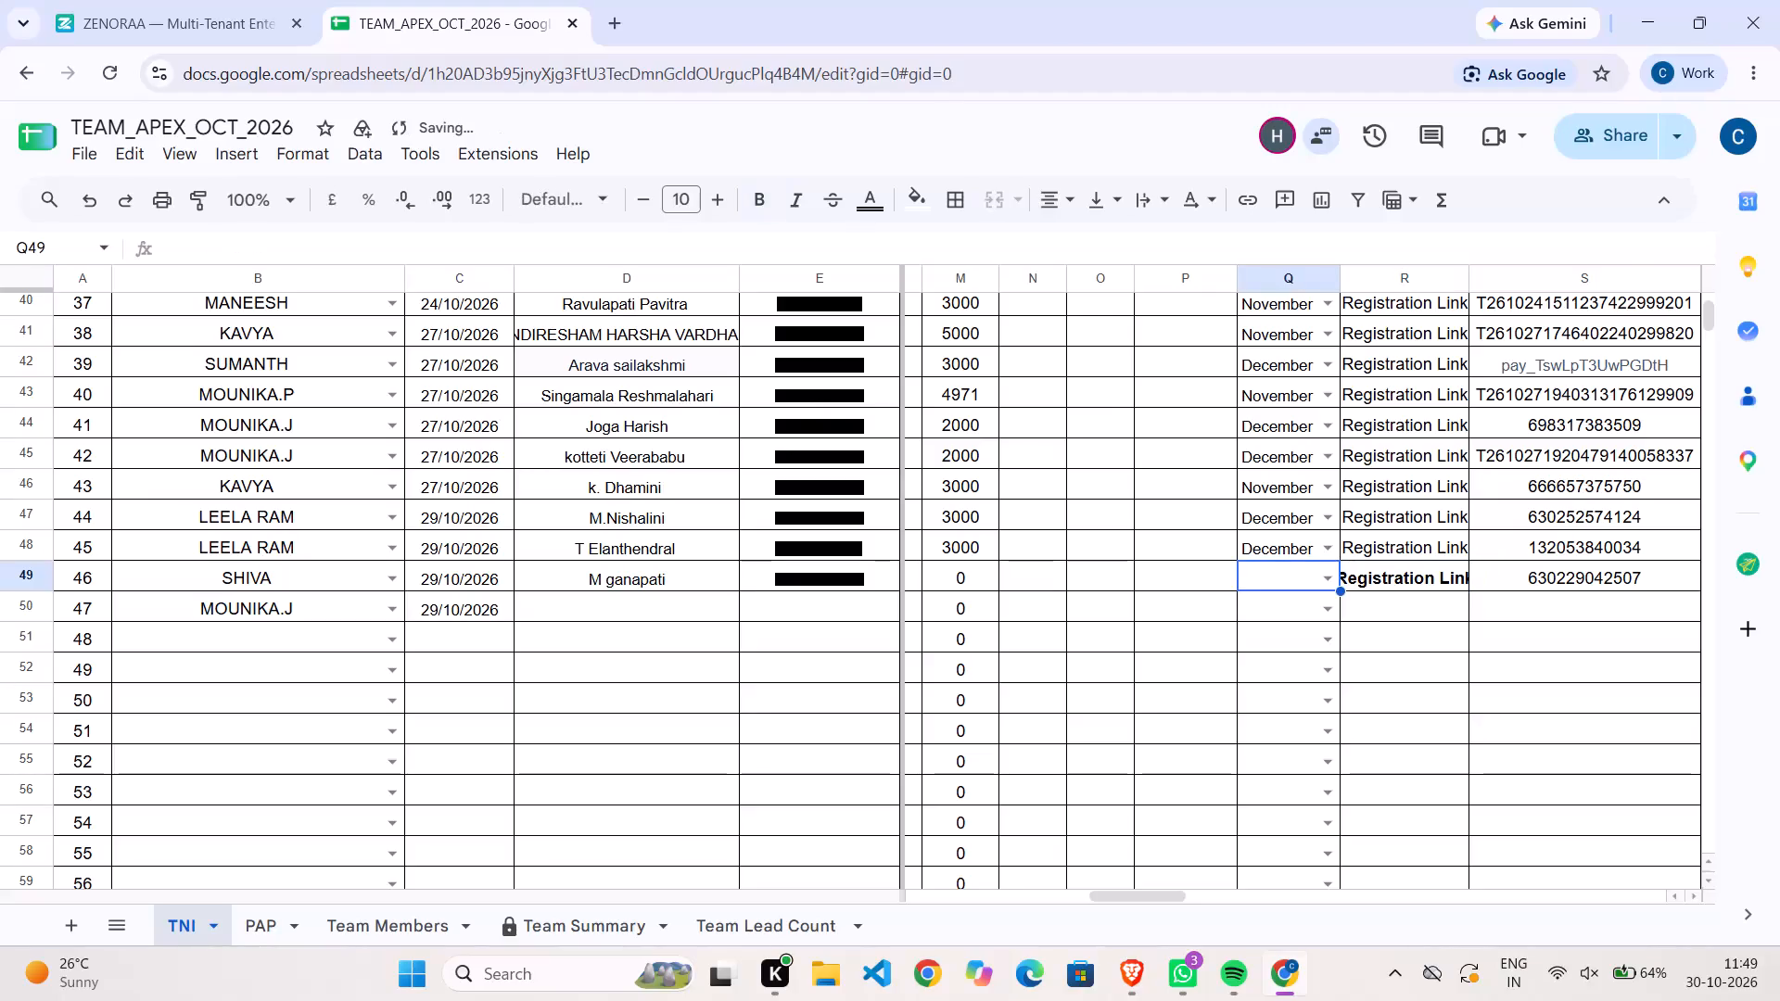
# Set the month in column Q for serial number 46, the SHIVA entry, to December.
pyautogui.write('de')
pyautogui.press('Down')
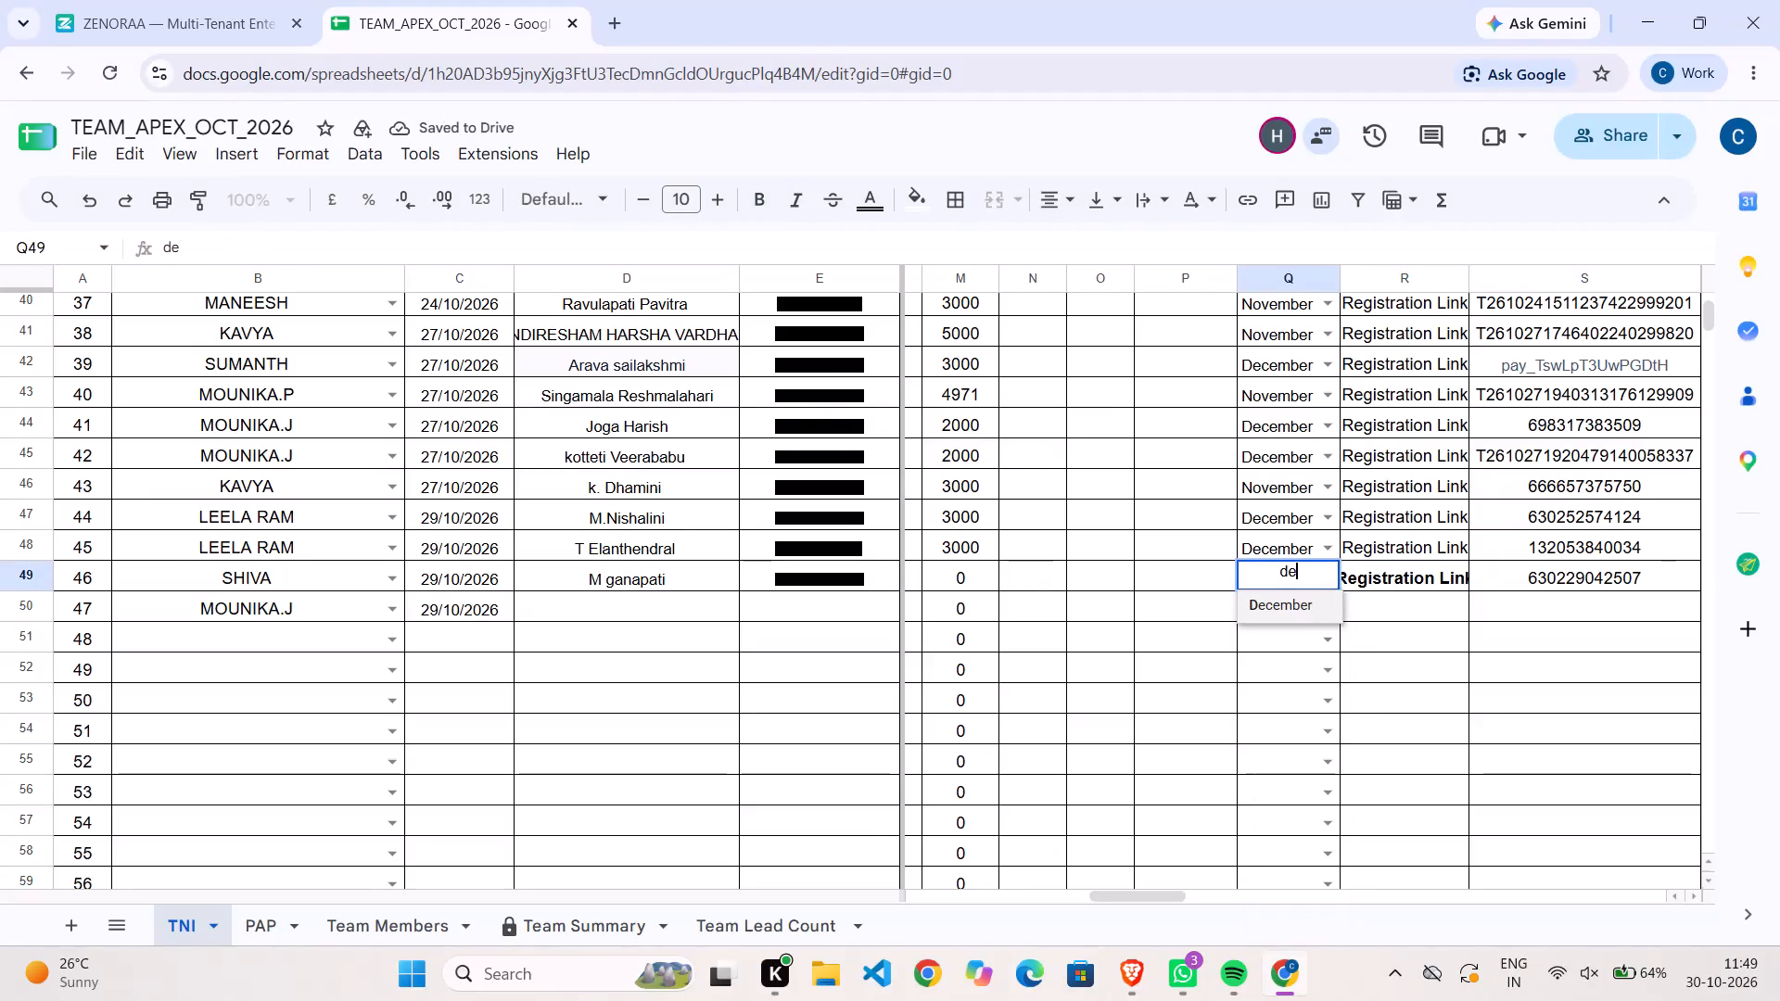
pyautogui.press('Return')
# Enter the amounts for serial number 46: 4000 in column K and 1000 in column L.
pyautogui.press('Up')
pyautogui.press('Left')
pyautogui.press('Left')
pyautogui.press('Left')
pyautogui.press('Left')
pyautogui.press('Left')
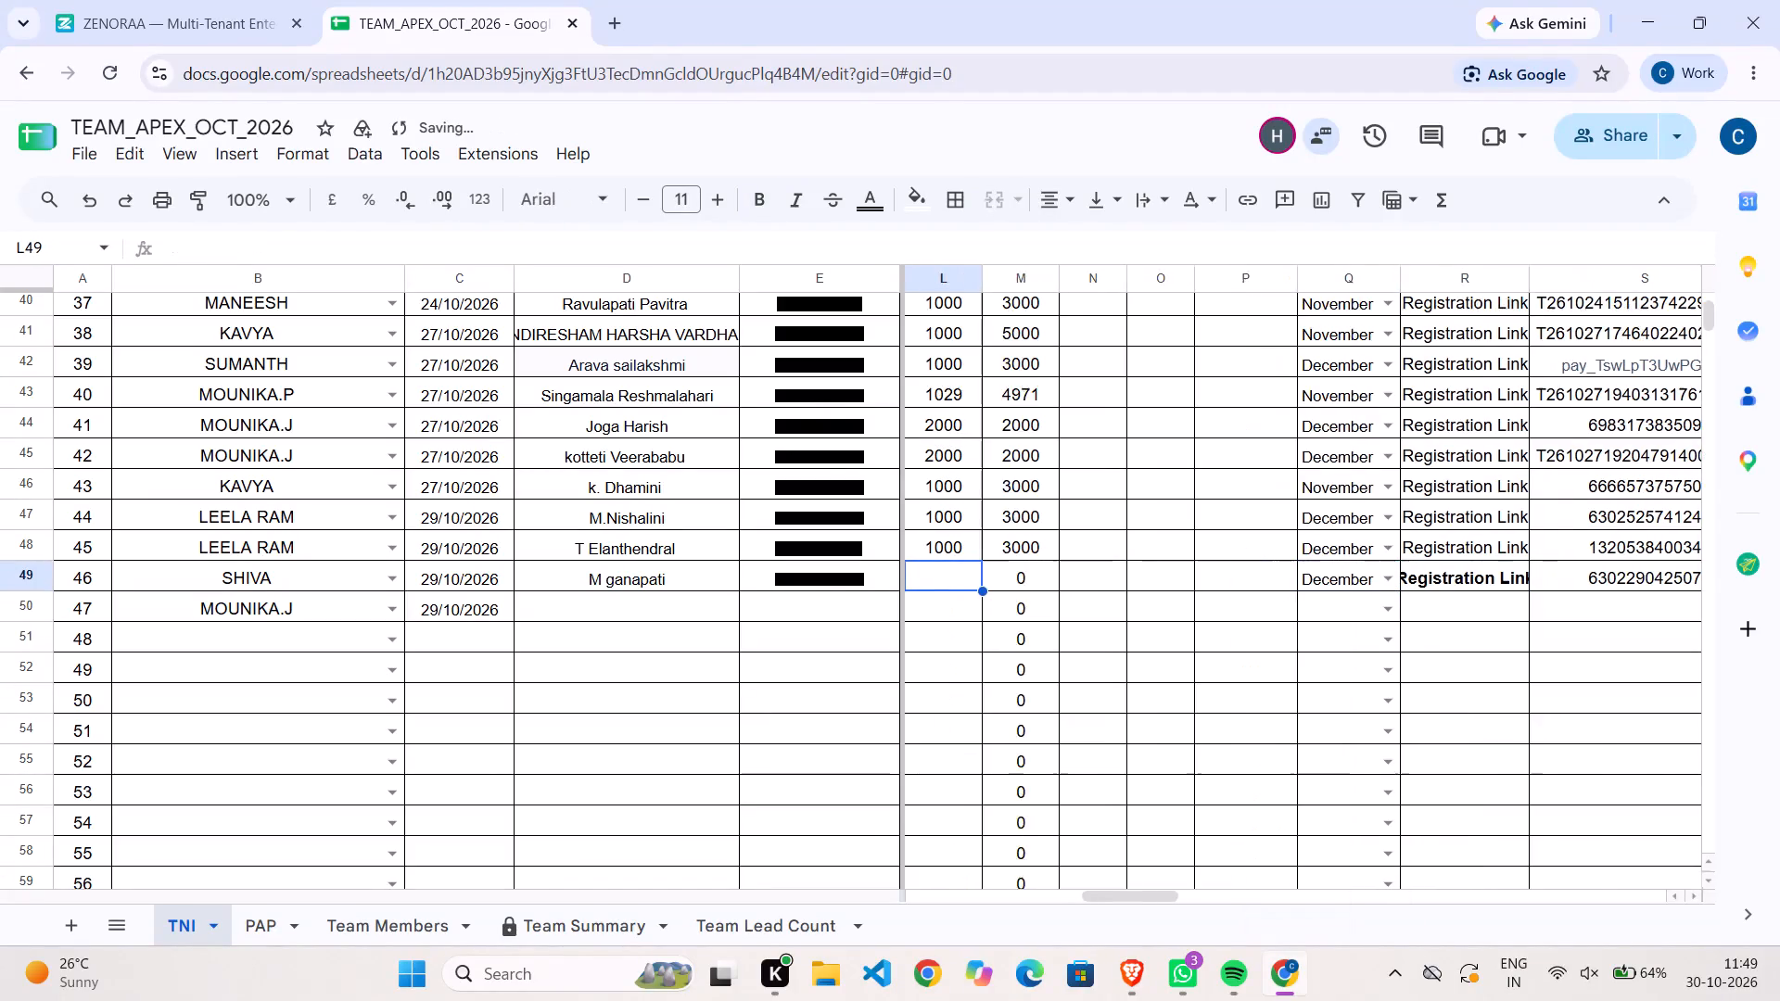
pyautogui.press('Left')
pyautogui.write('4000')
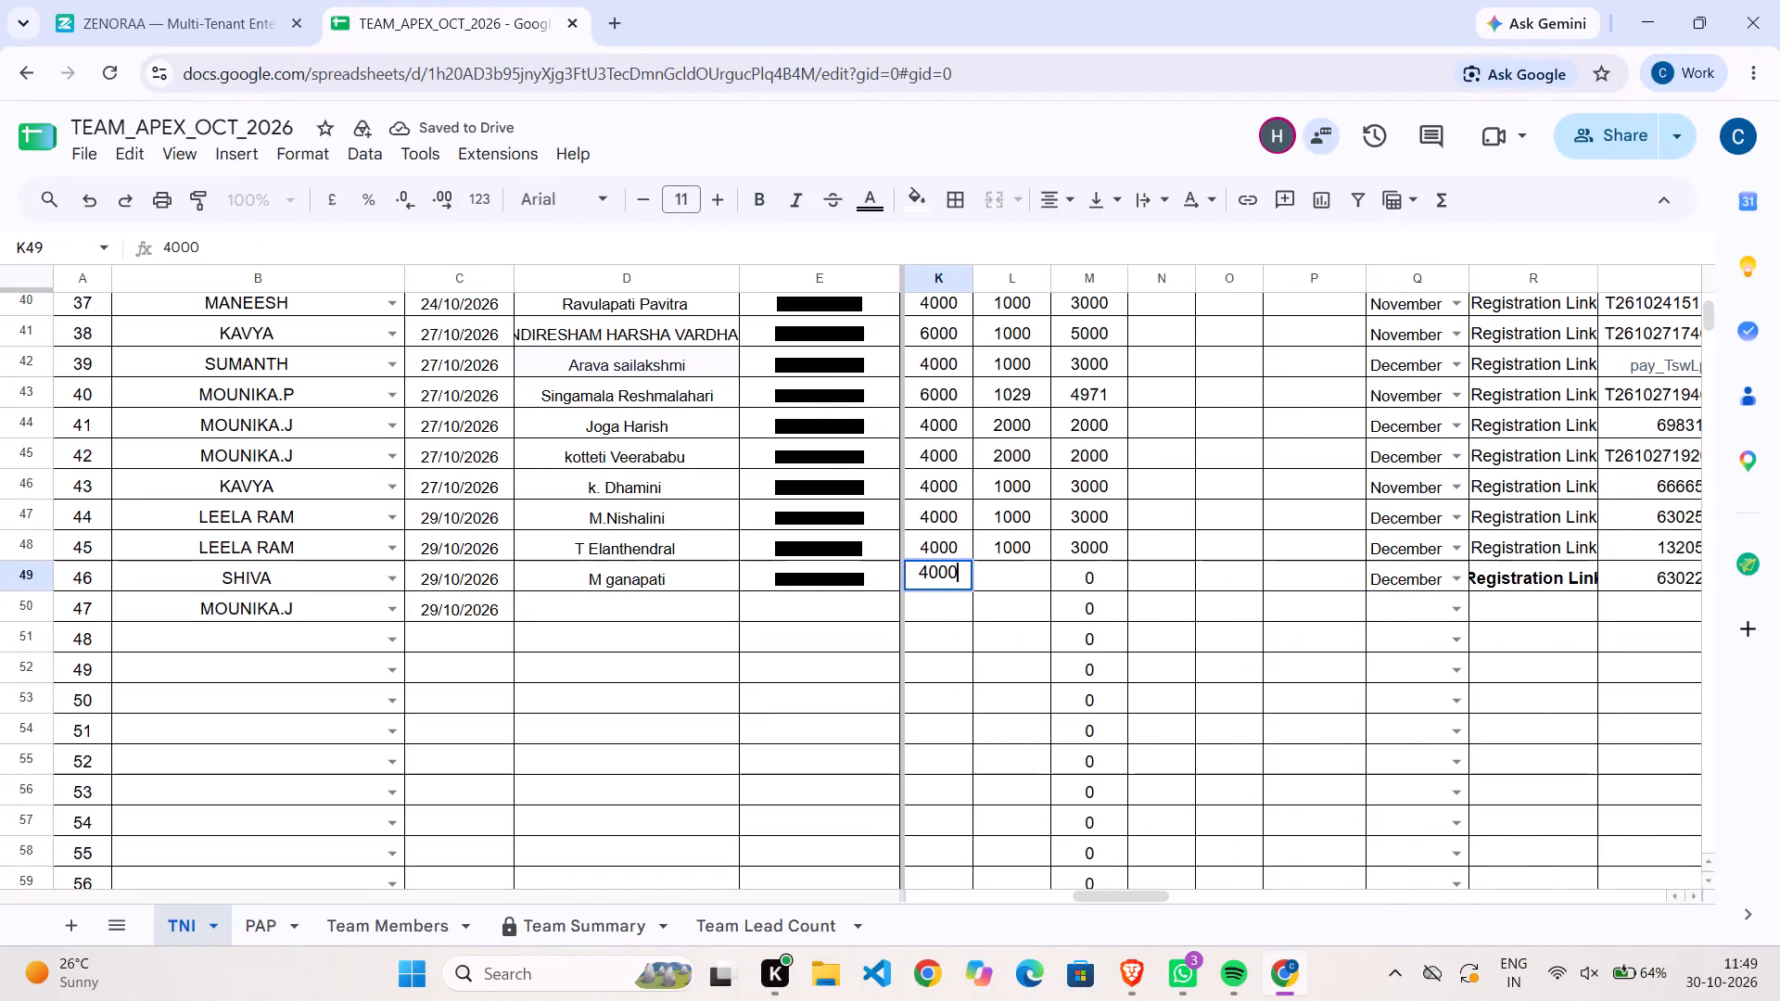
pyautogui.press('Right')
pyautogui.write('1000')
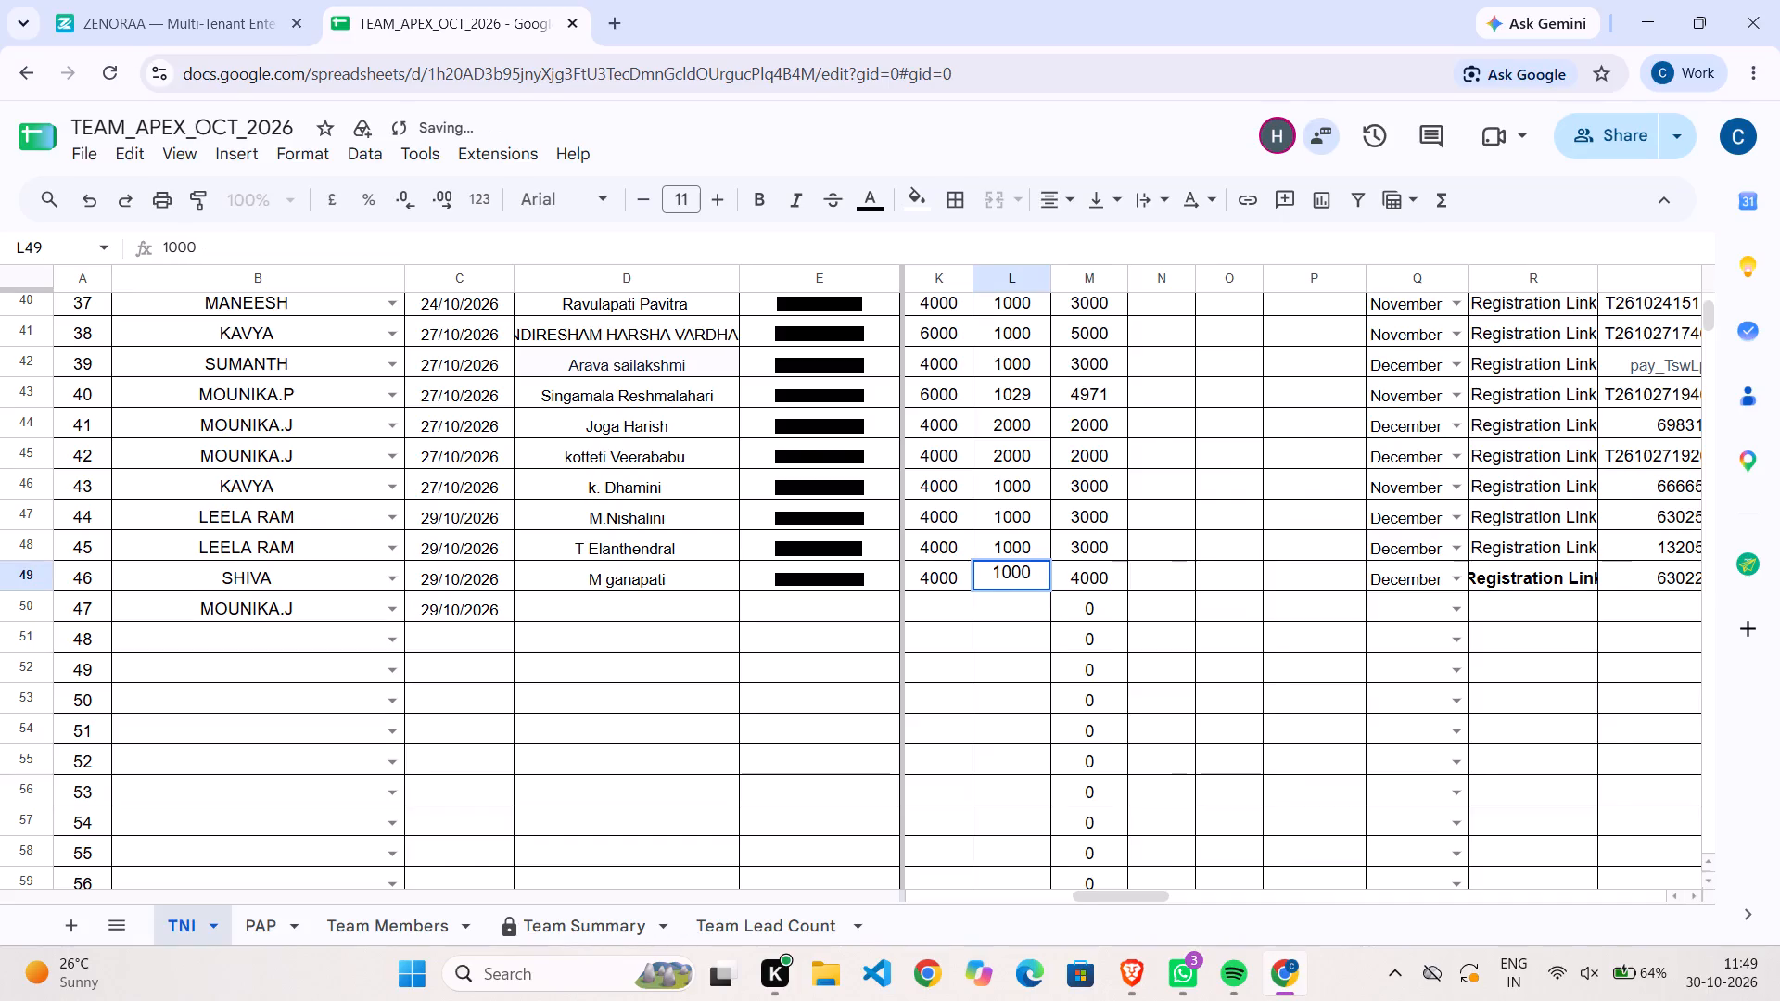
pyautogui.press('Left')
# Set the mode in column J for serial number 46 to Recorded.
pyautogui.press('Left')
pyautogui.write('re')
pyautogui.press('Down')
pyautogui.press('Return')
# Set the course in column I for serial number 46 to PRODUCT MANAGEMENT.
pyautogui.press('Up')
pyautogui.press('Left')
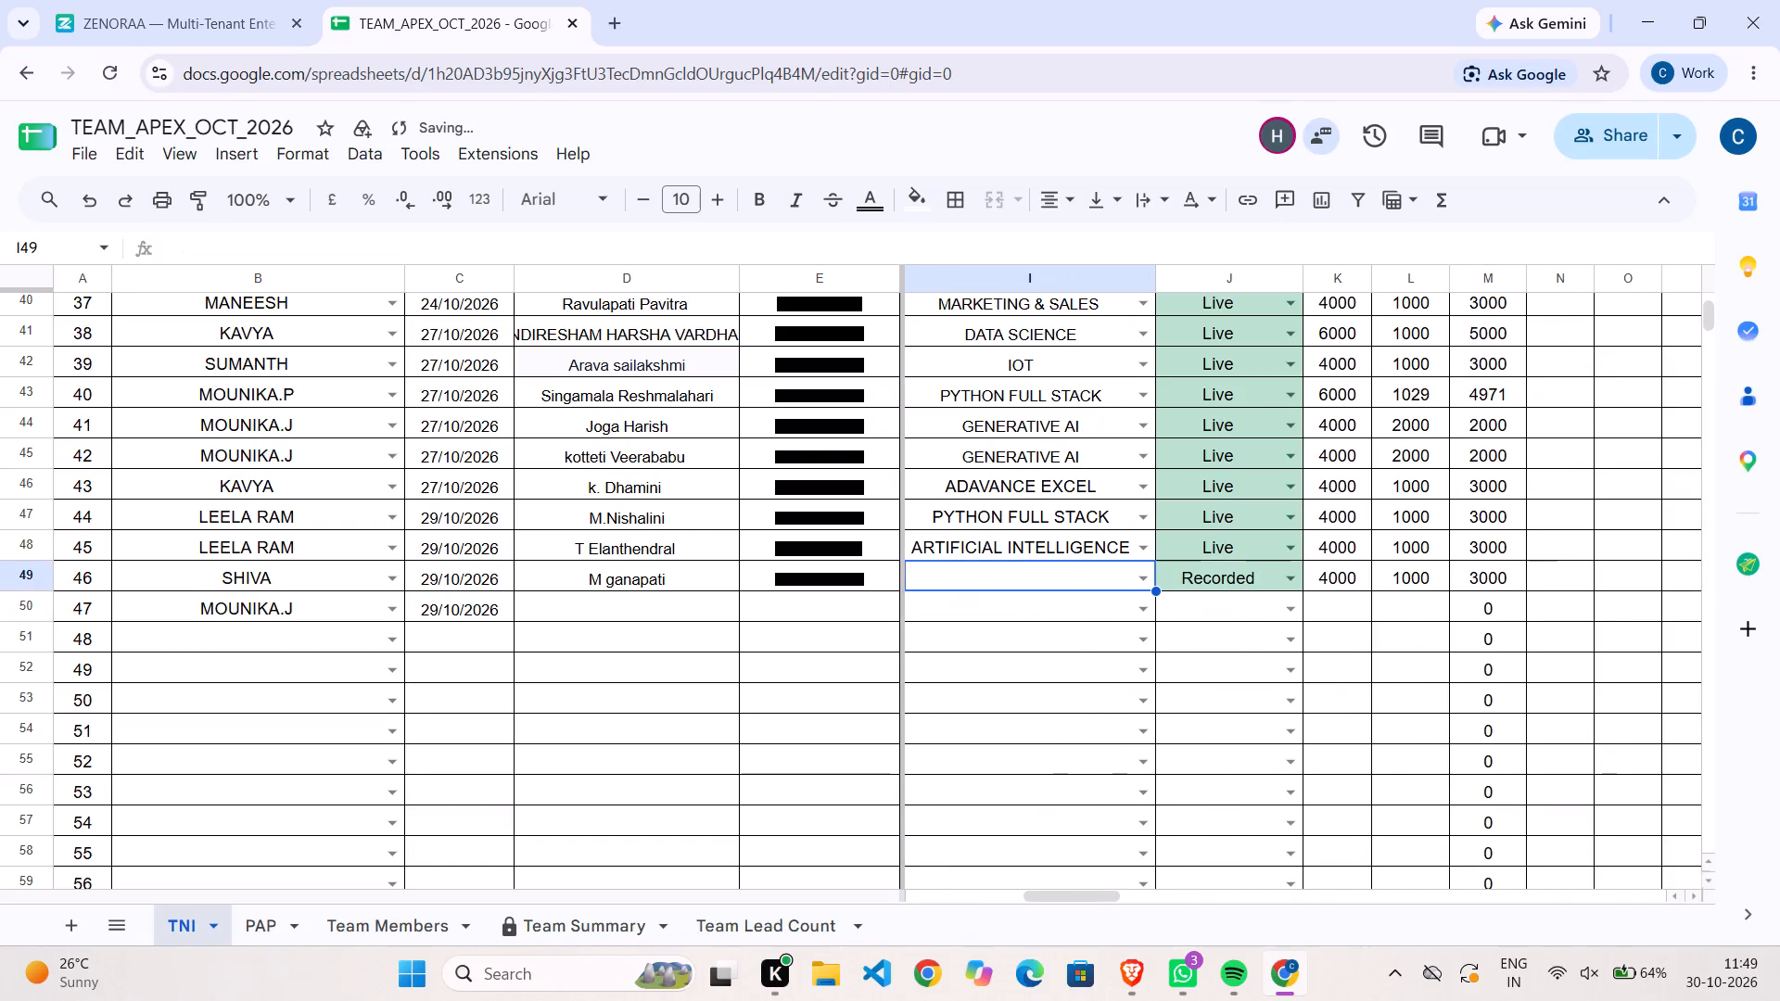
pyautogui.write('pro')
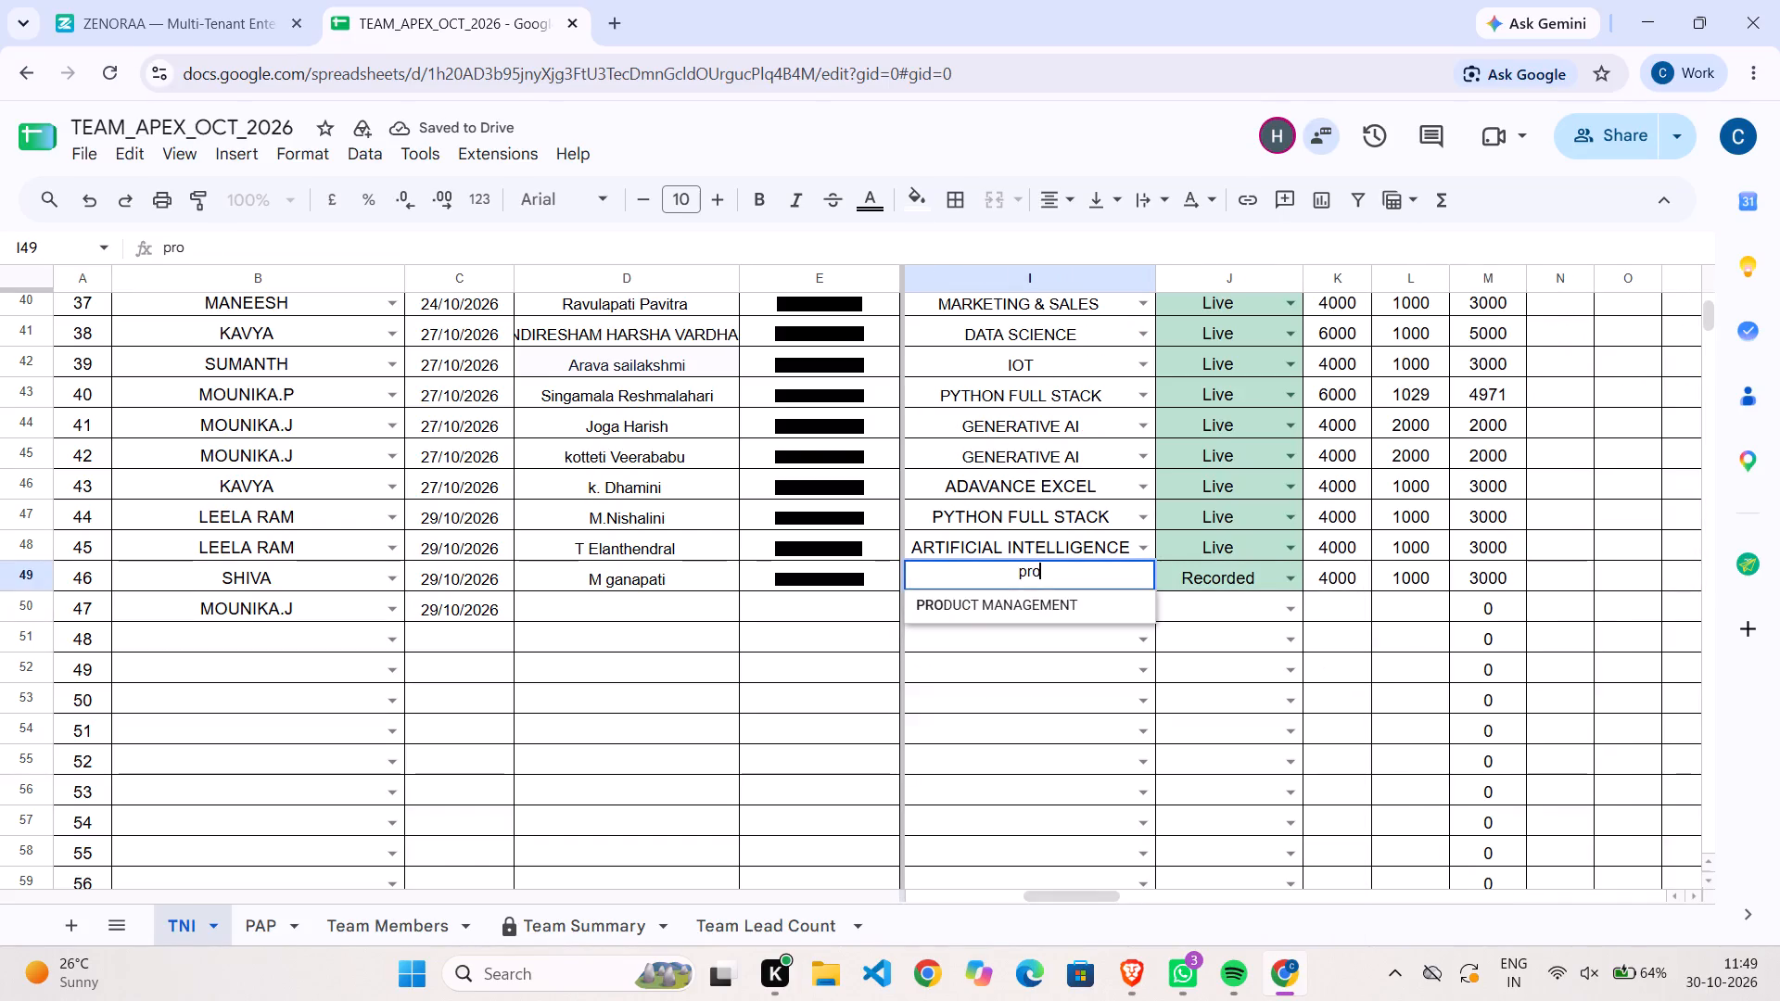
pyautogui.press('Down')
pyautogui.press('Return')
# Change the month in column Q for serial number 46 to November.
pyautogui.press('Up')
pyautogui.press('Right')
pyautogui.press('Right')
pyautogui.press('Right')
pyautogui.press('Right')
pyautogui.press('Right')
pyautogui.press('Right')
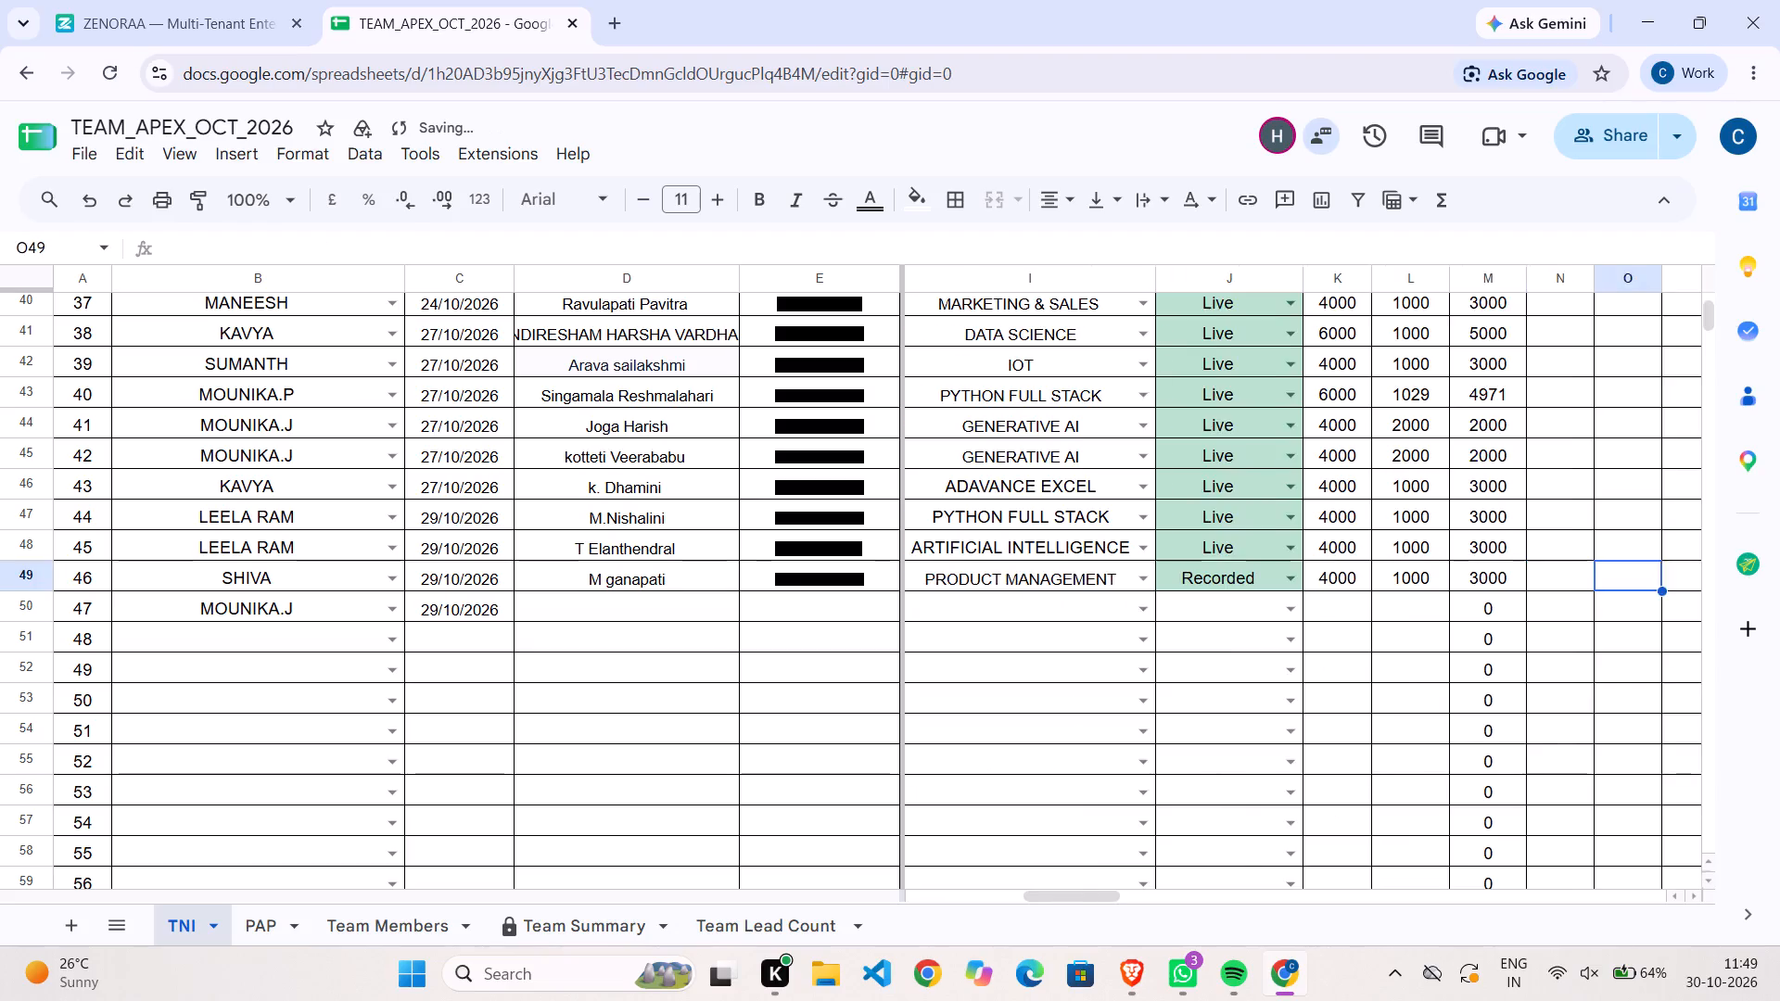
pyautogui.press('Right')
pyautogui.press('Right')
pyautogui.press('BackSpace')
pyautogui.write('no')
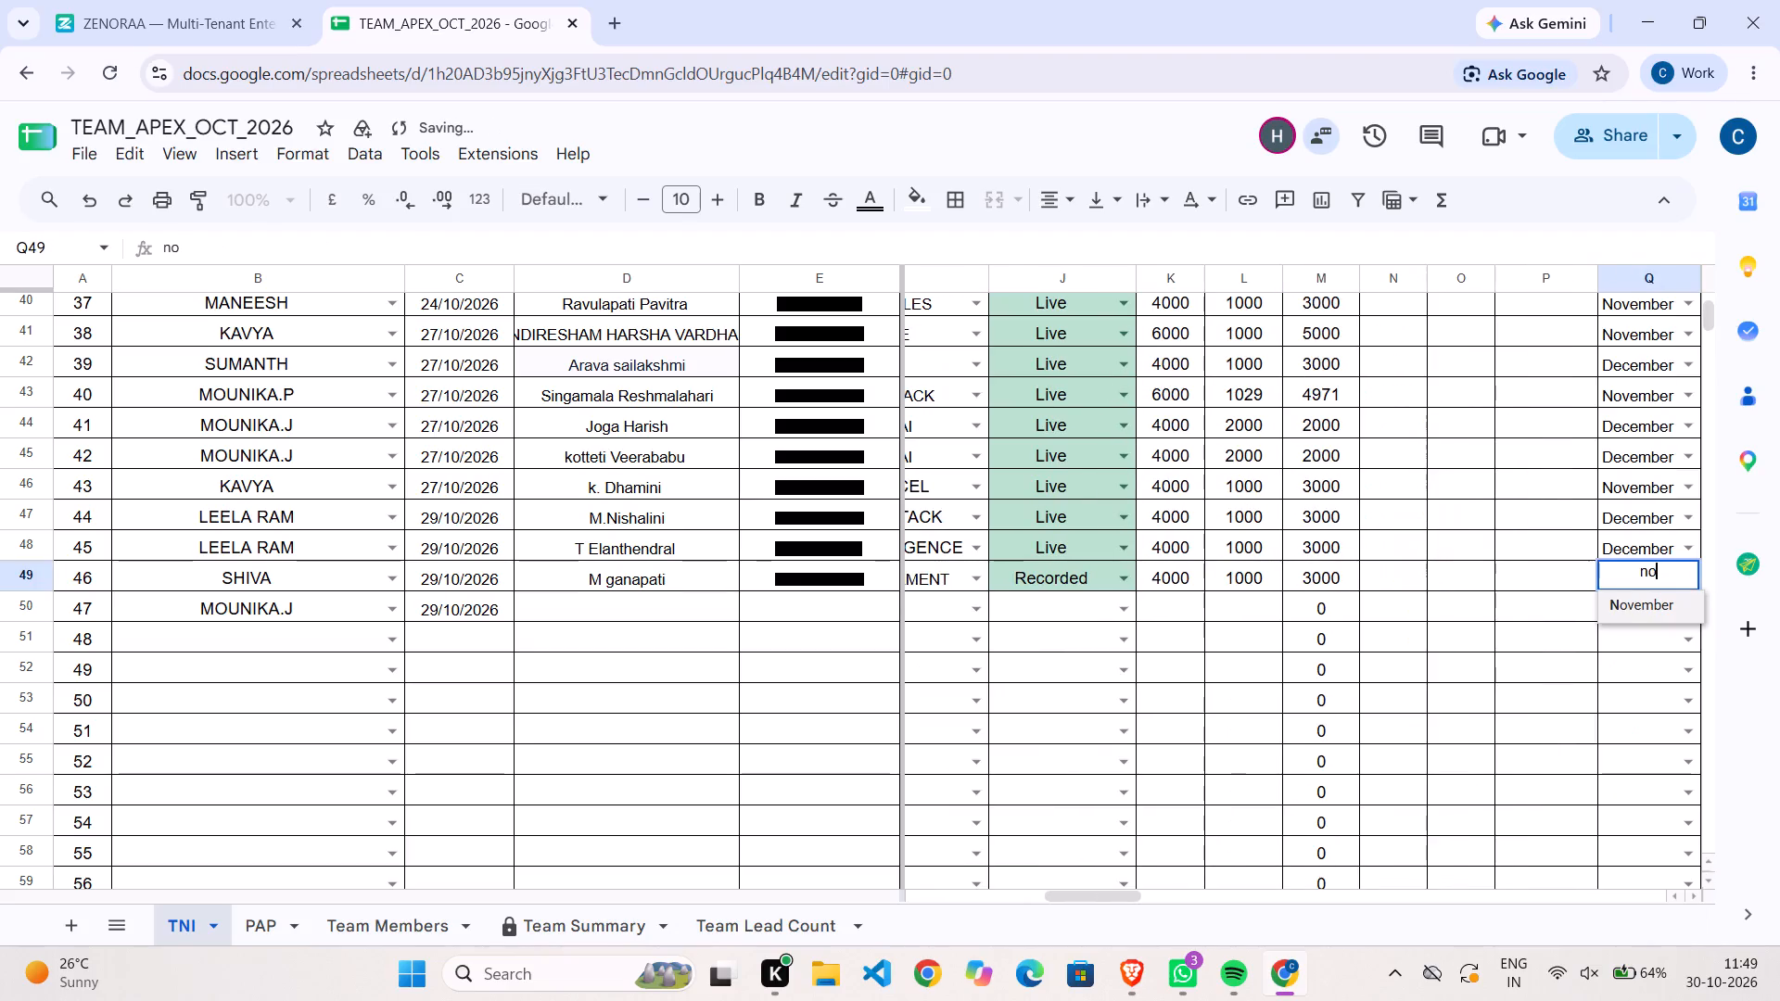
pyautogui.press('Right')
pyautogui.press('Down')
pyautogui.press('Return')
# Go to the college column H for serial number 46 and select the college entry in the row above it.
pyautogui.press('Up')
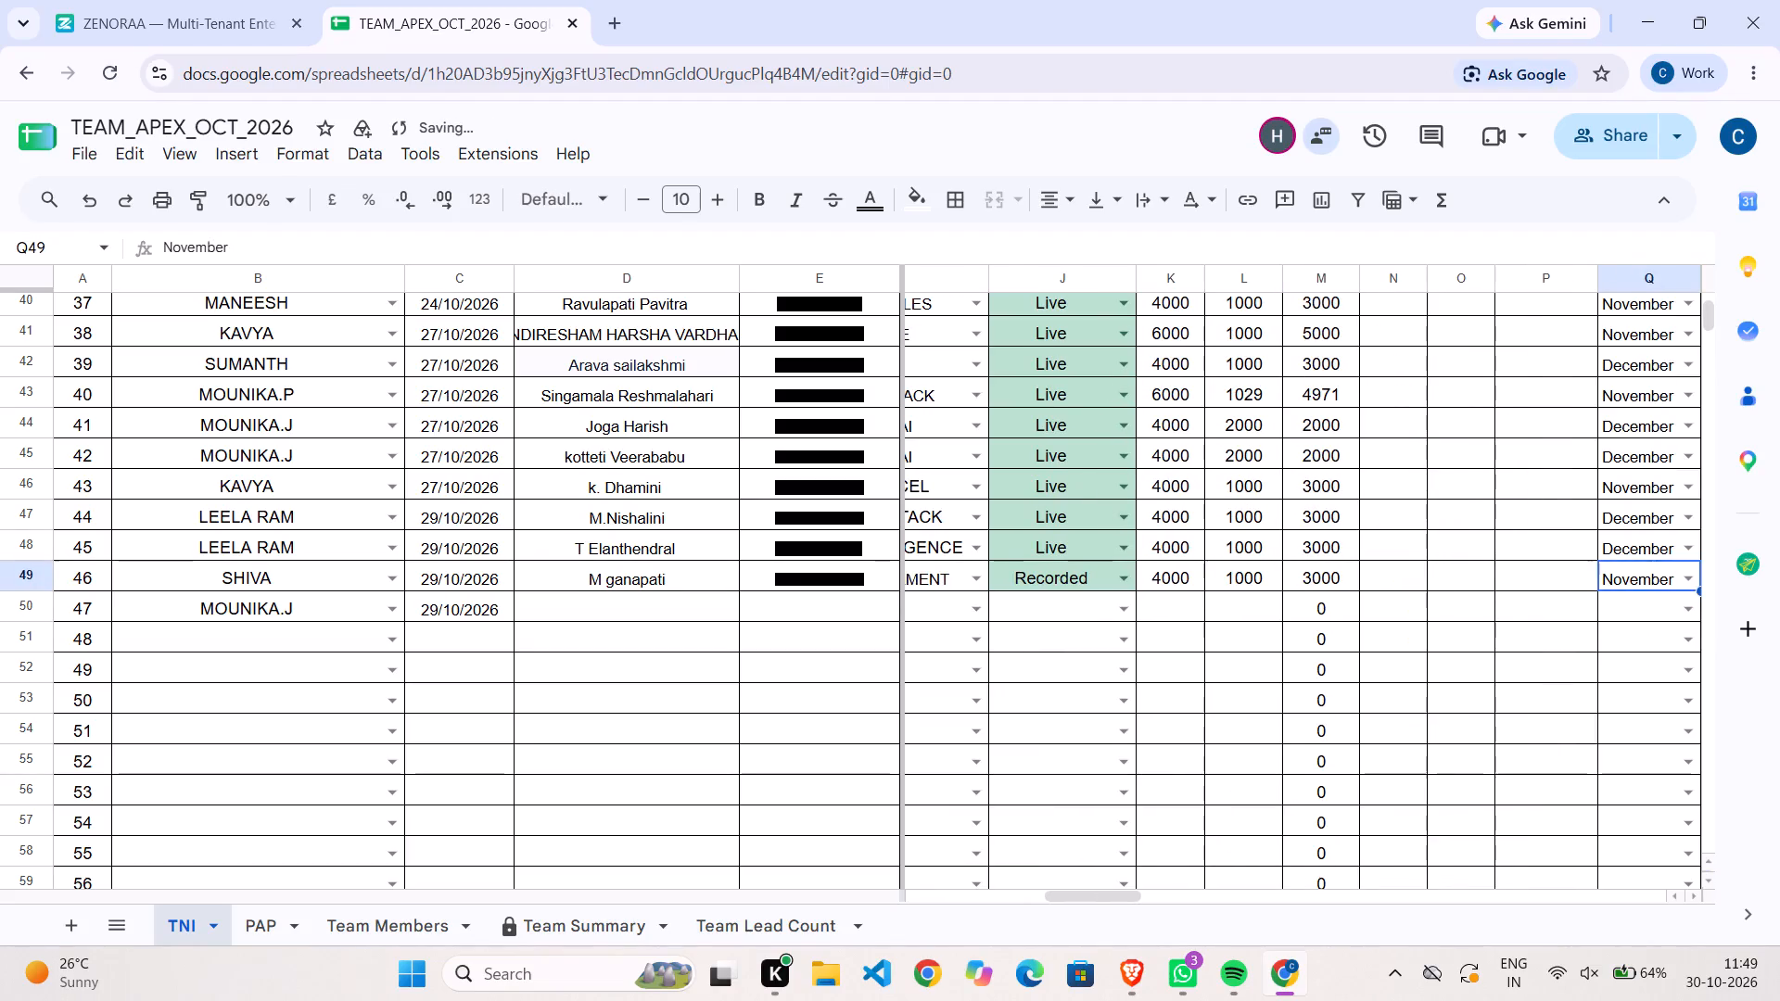
pyautogui.press('Left')
pyautogui.press('Left')
pyautogui.press('Left')
pyautogui.press('Left')
pyautogui.press('Left')
pyautogui.press('Left')
pyautogui.press('Left')
pyautogui.press('Left')
pyautogui.press('Left')
pyautogui.press('Left')
pyautogui.press('Left')
pyautogui.press('Right')
pyautogui.press('Right')
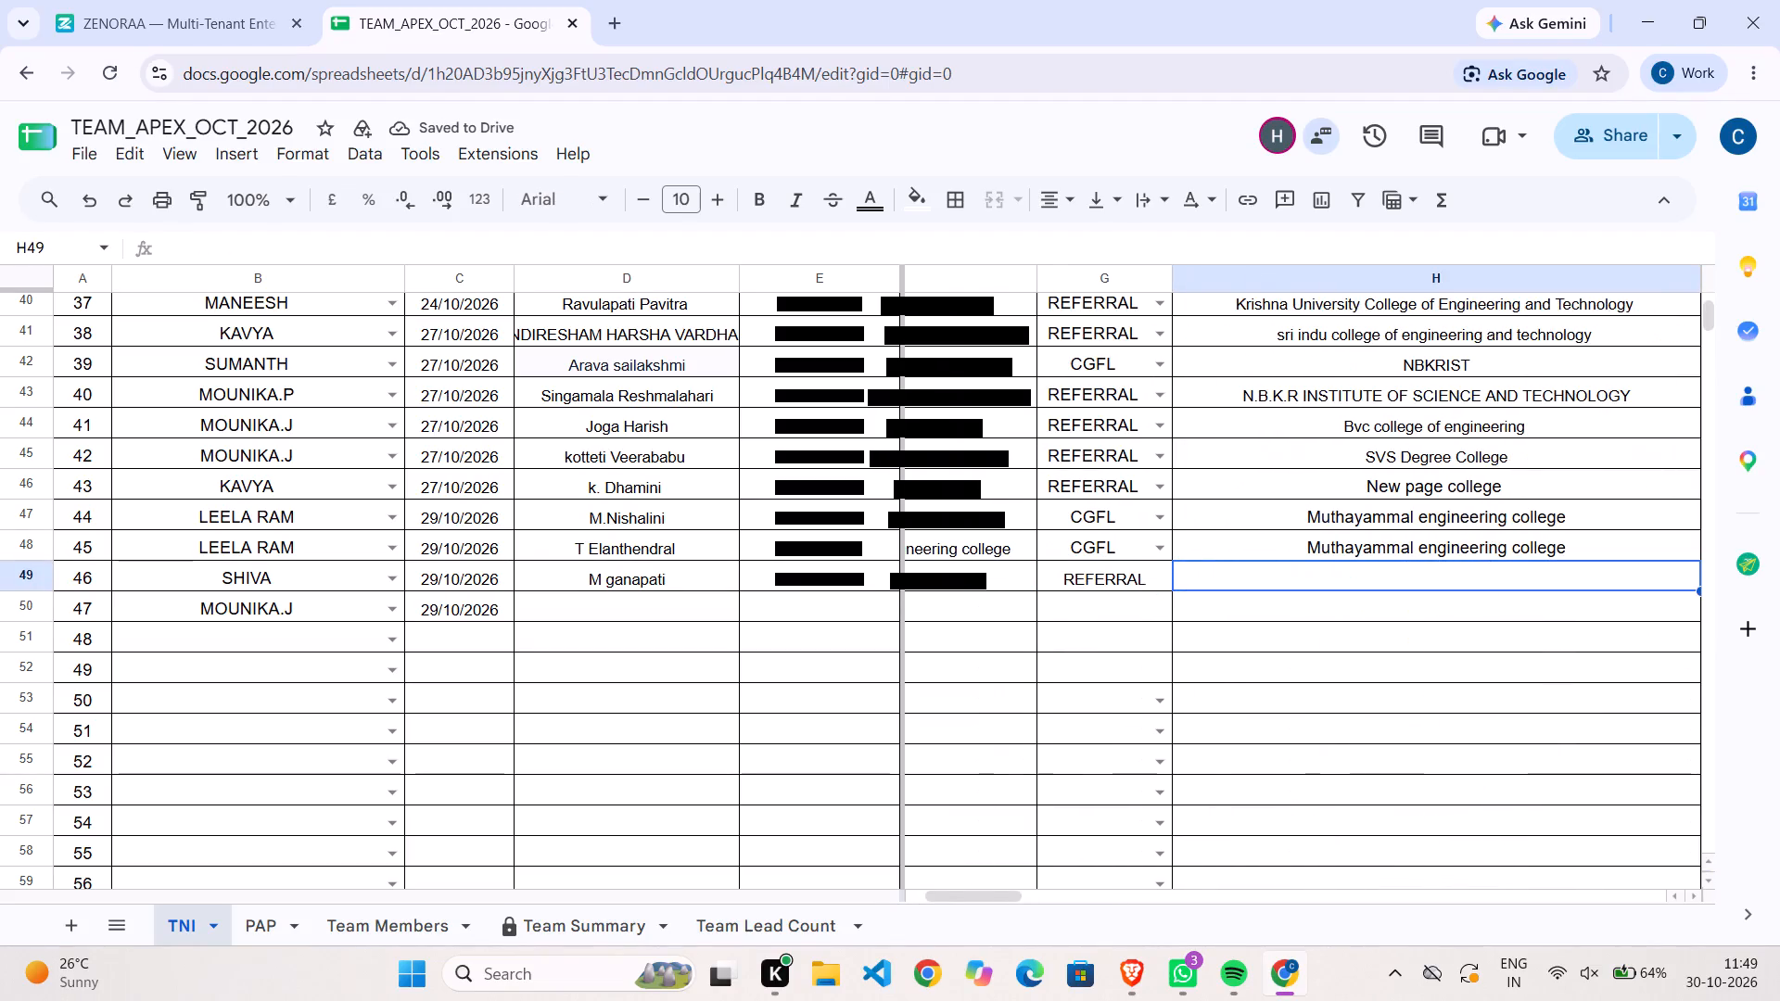
pyautogui.press('Up')
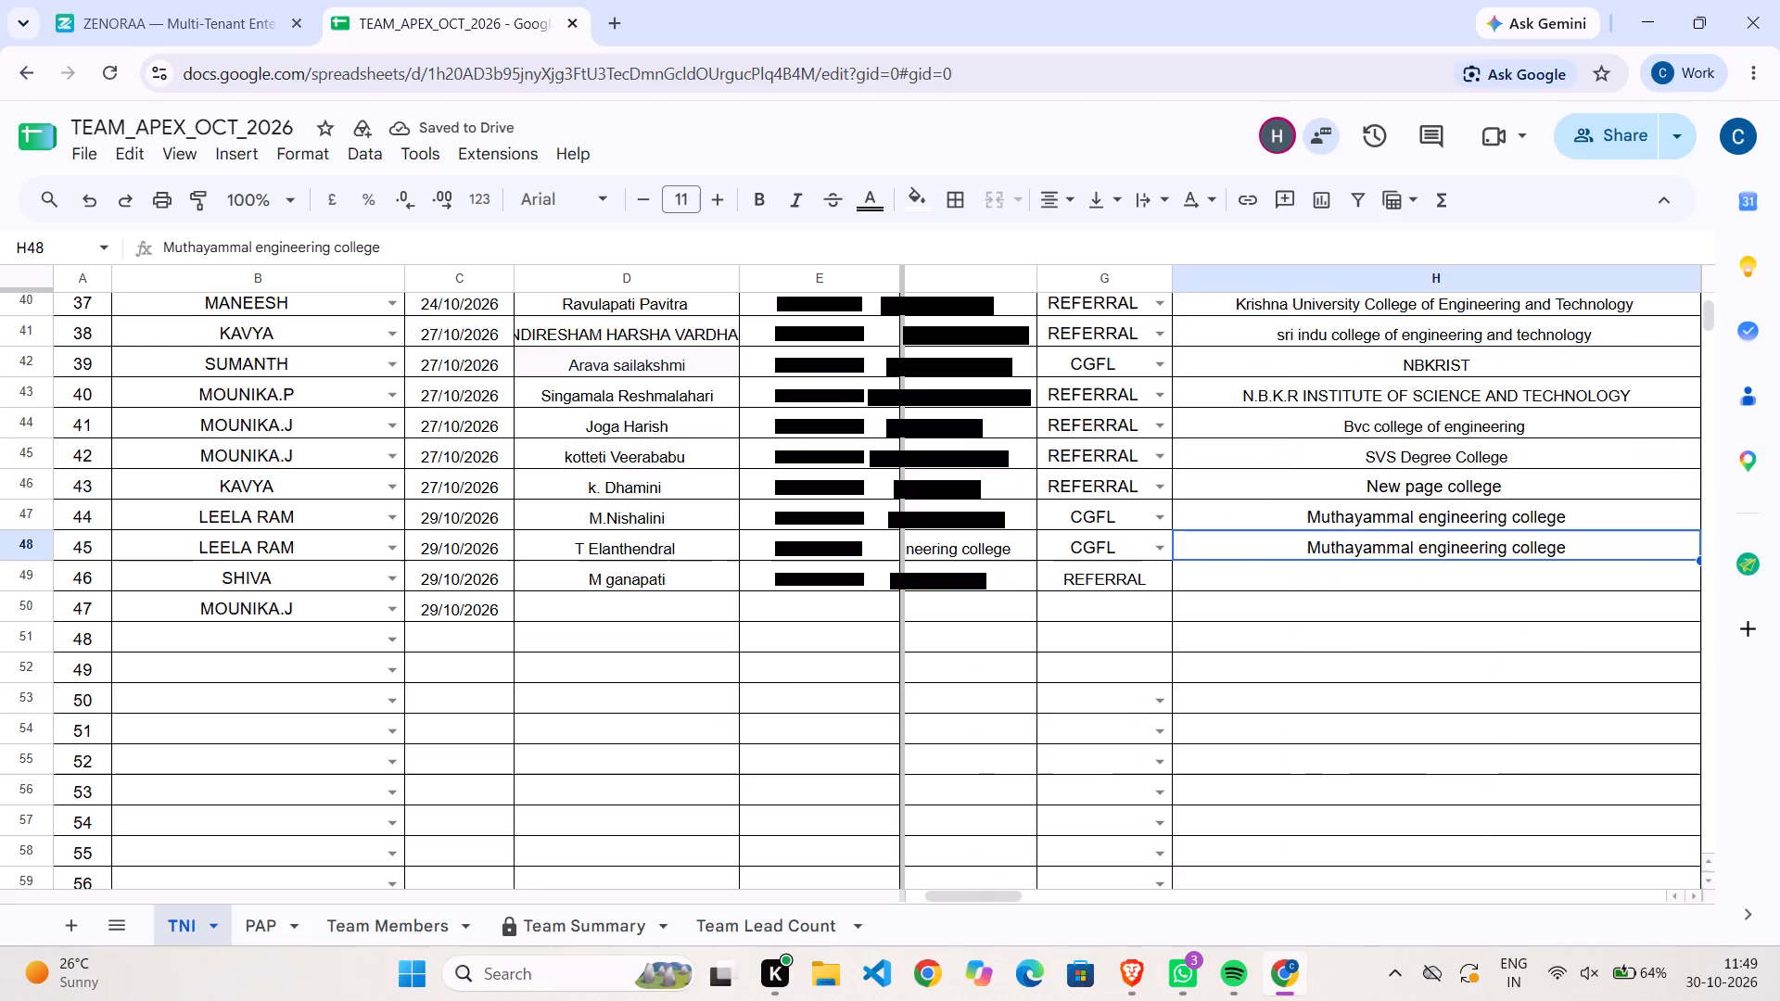
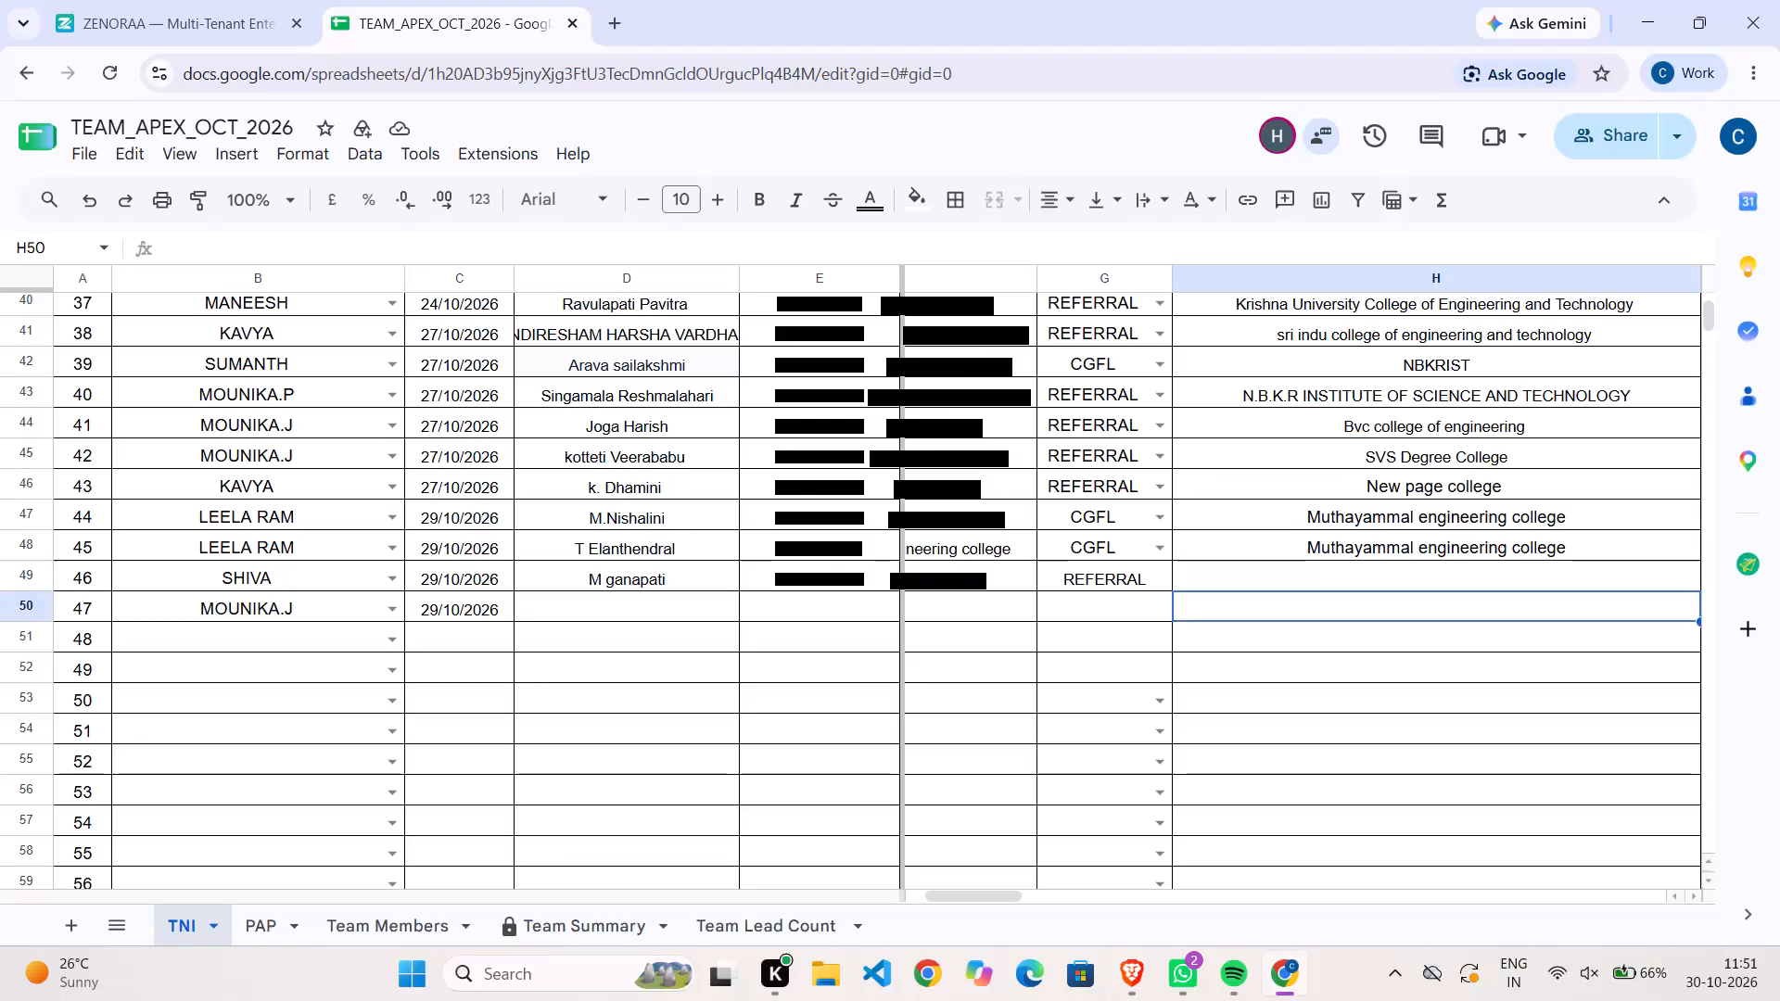
# Go to the empty candidate name cell in column D for serial number 47.
pyautogui.press('Left')
pyautogui.press('Left')
pyautogui.press('Left')
pyautogui.press('Left')
pyautogui.press('Left')
pyautogui.press('Left')
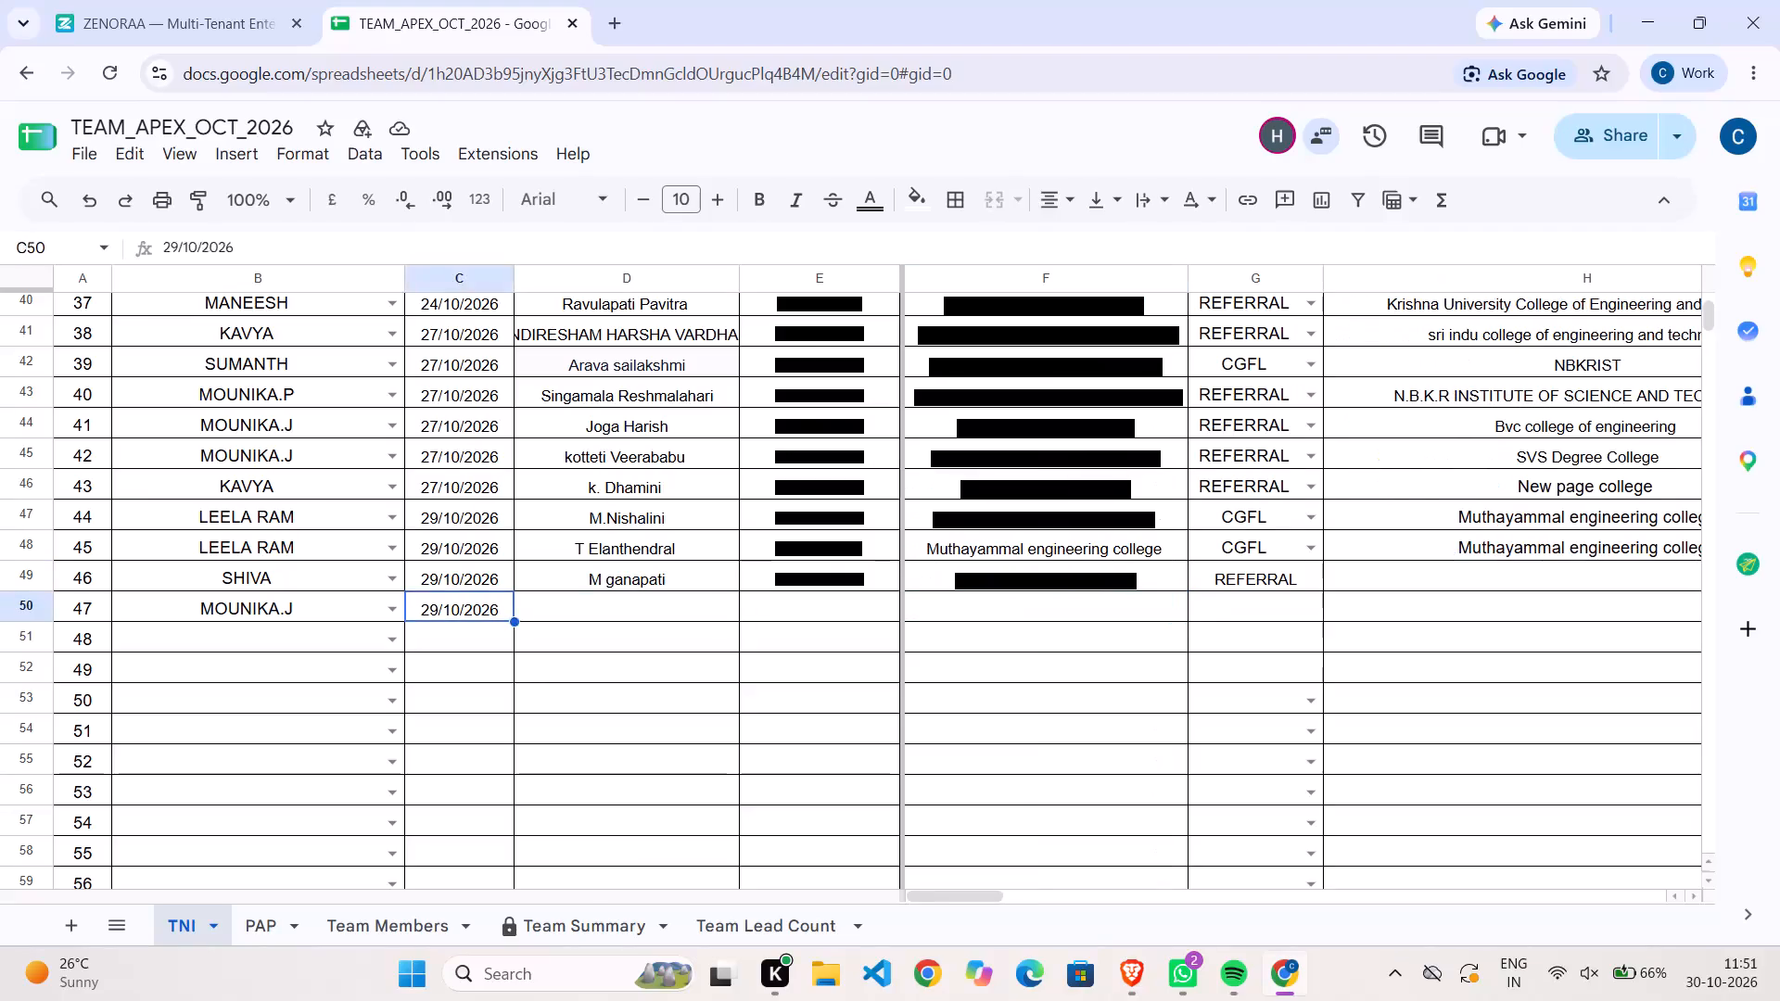
pyautogui.press('Right')
pyautogui.press('Right')
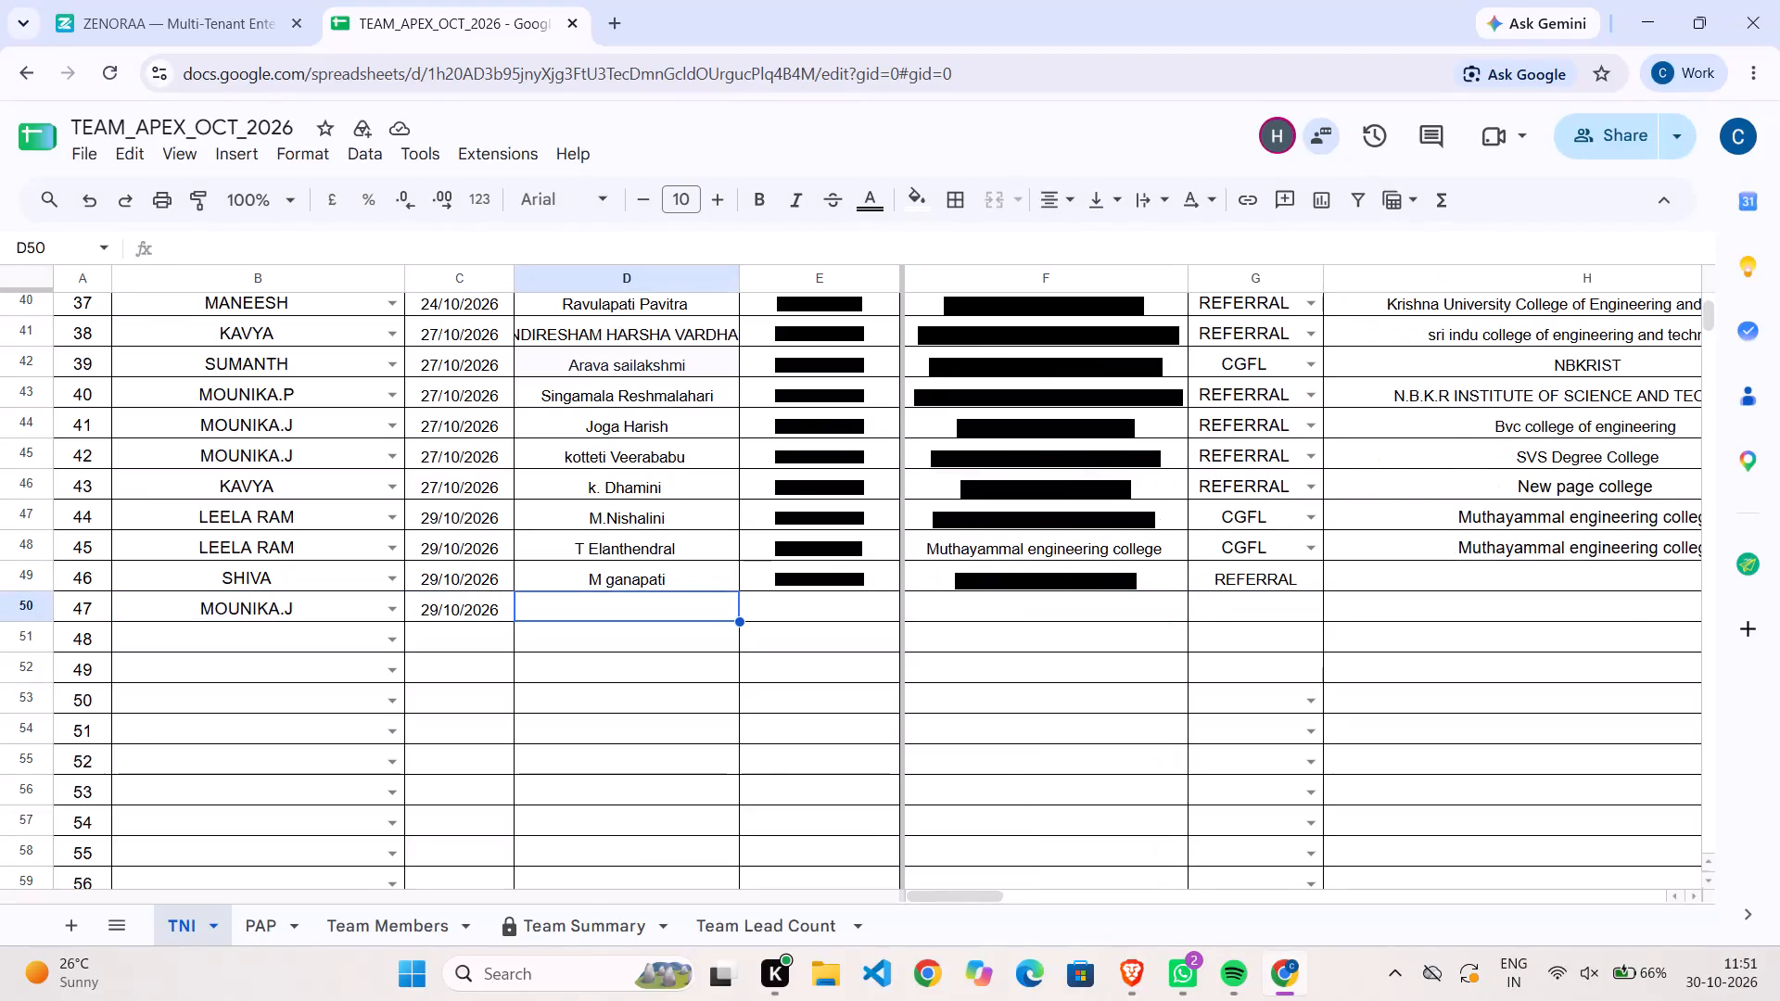
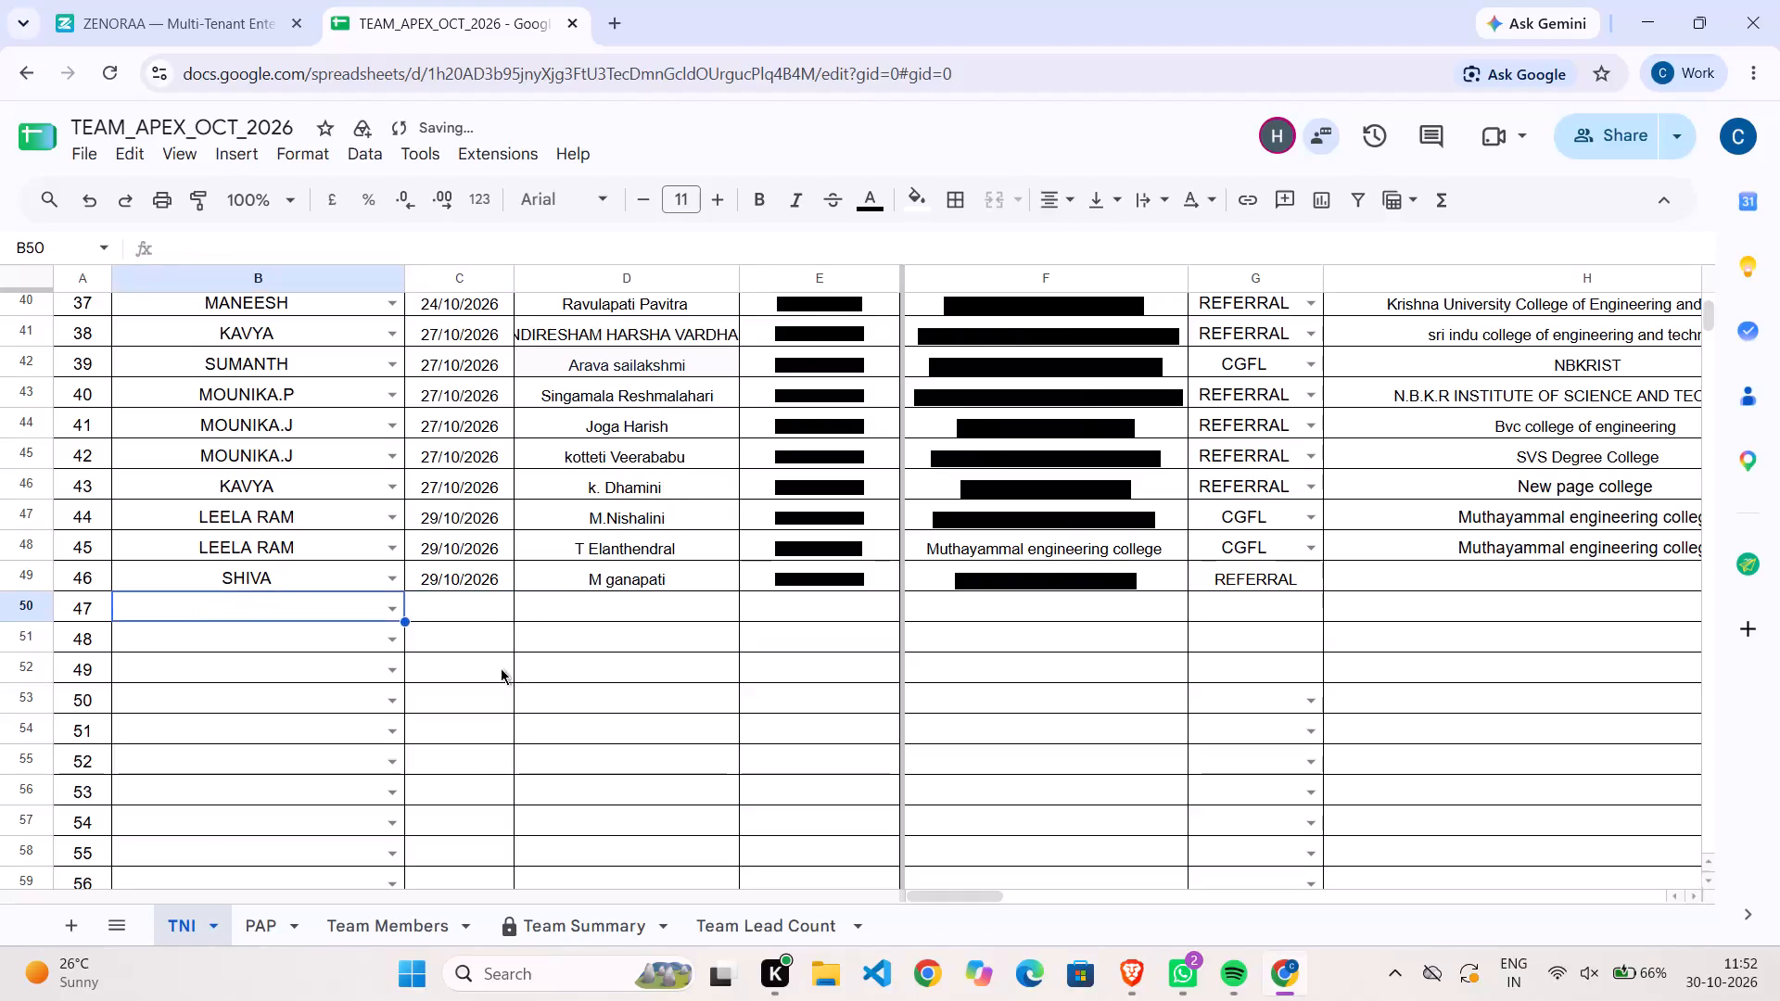
pyautogui.click(263, 924)
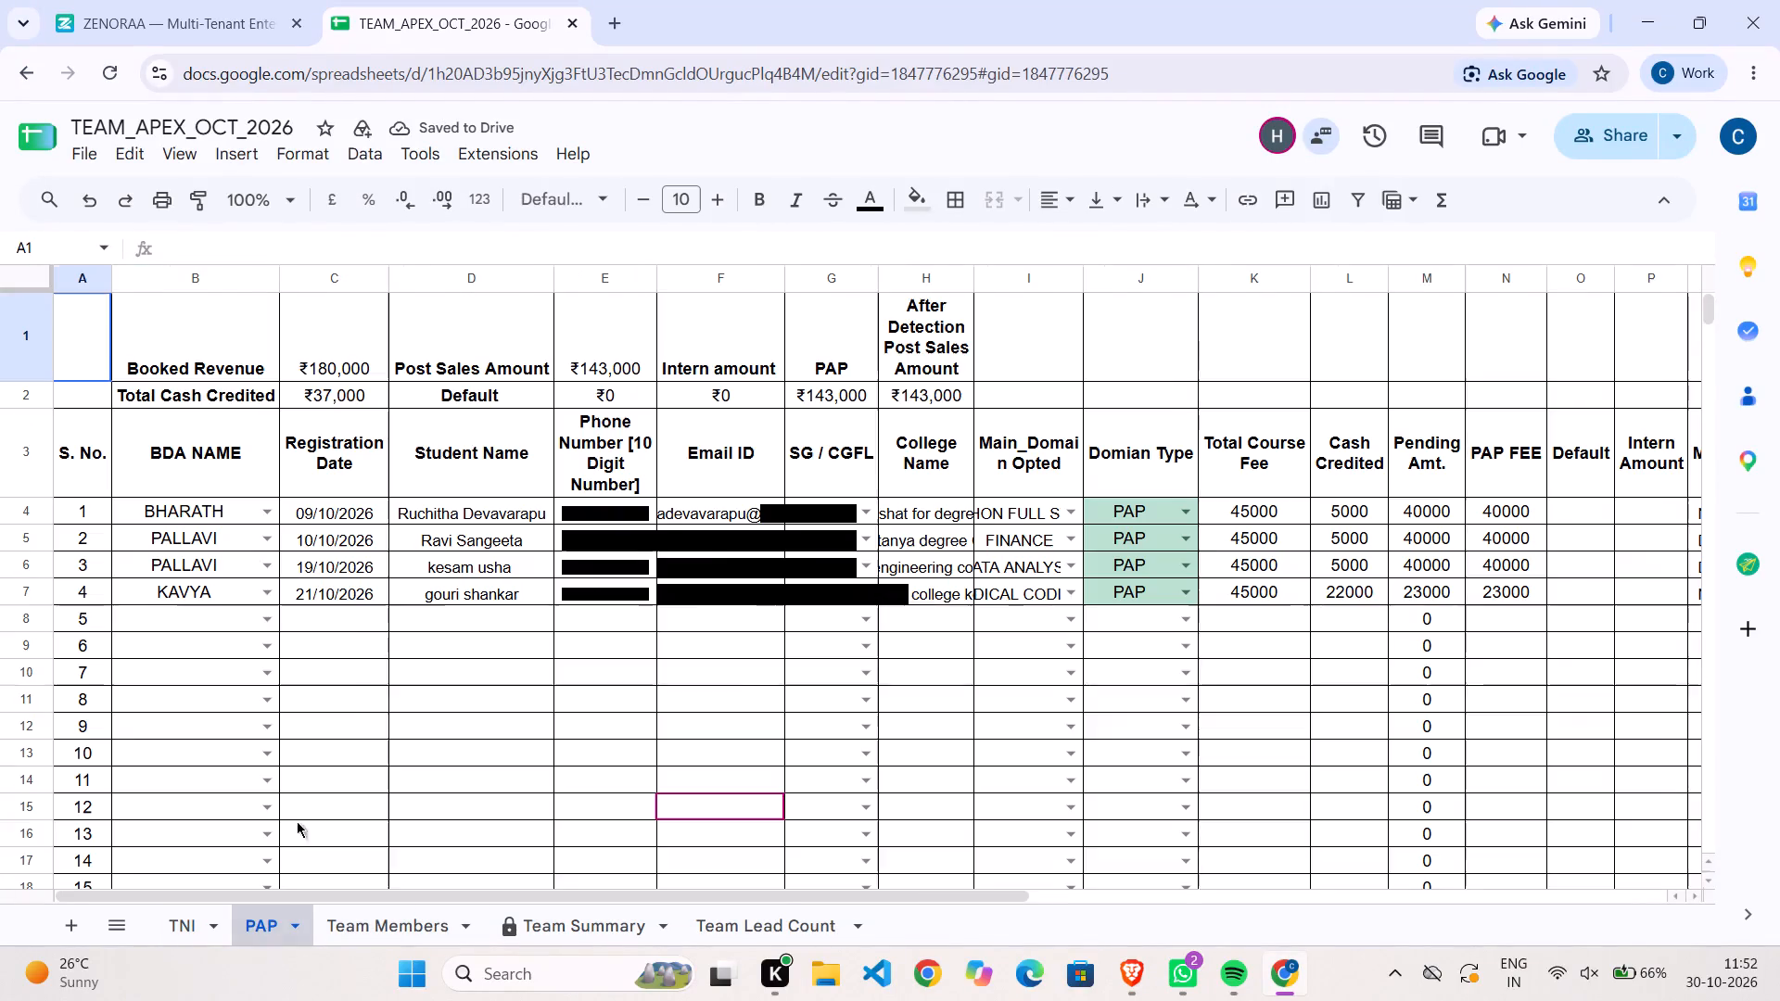
pyautogui.click(205, 614)
pyautogui.write('mou')
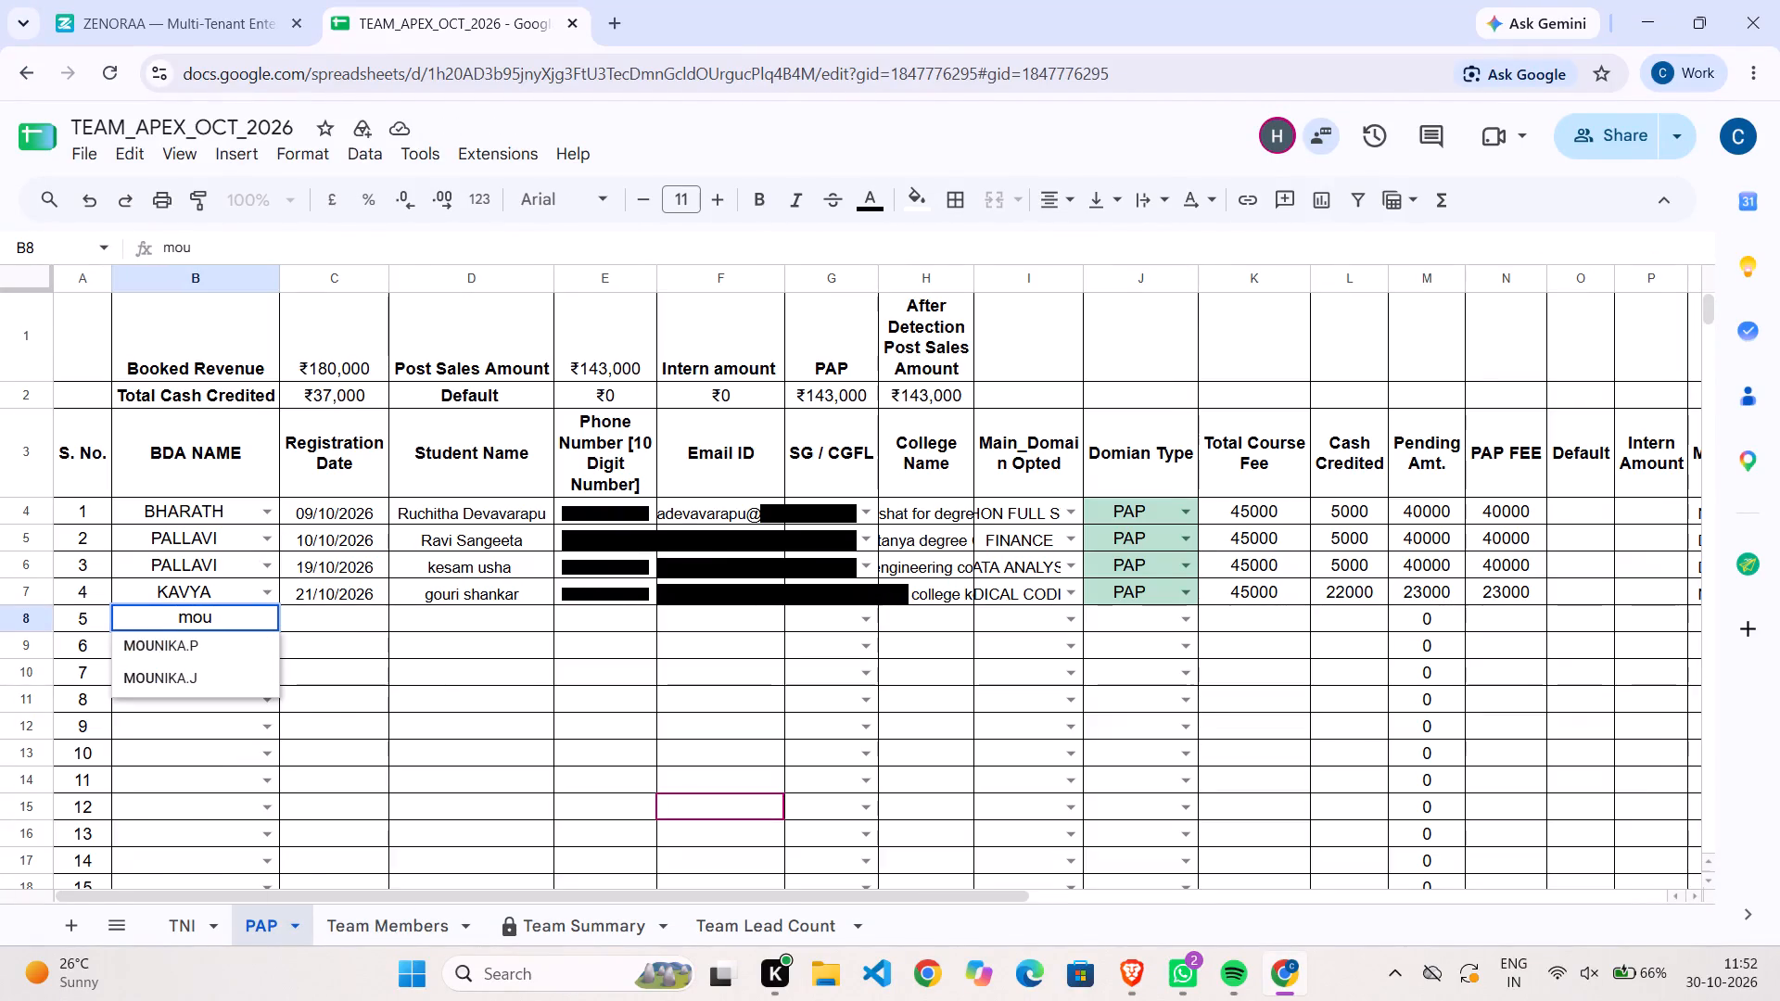
pyautogui.press('Down')
pyautogui.press('Down')
pyautogui.press('Return')
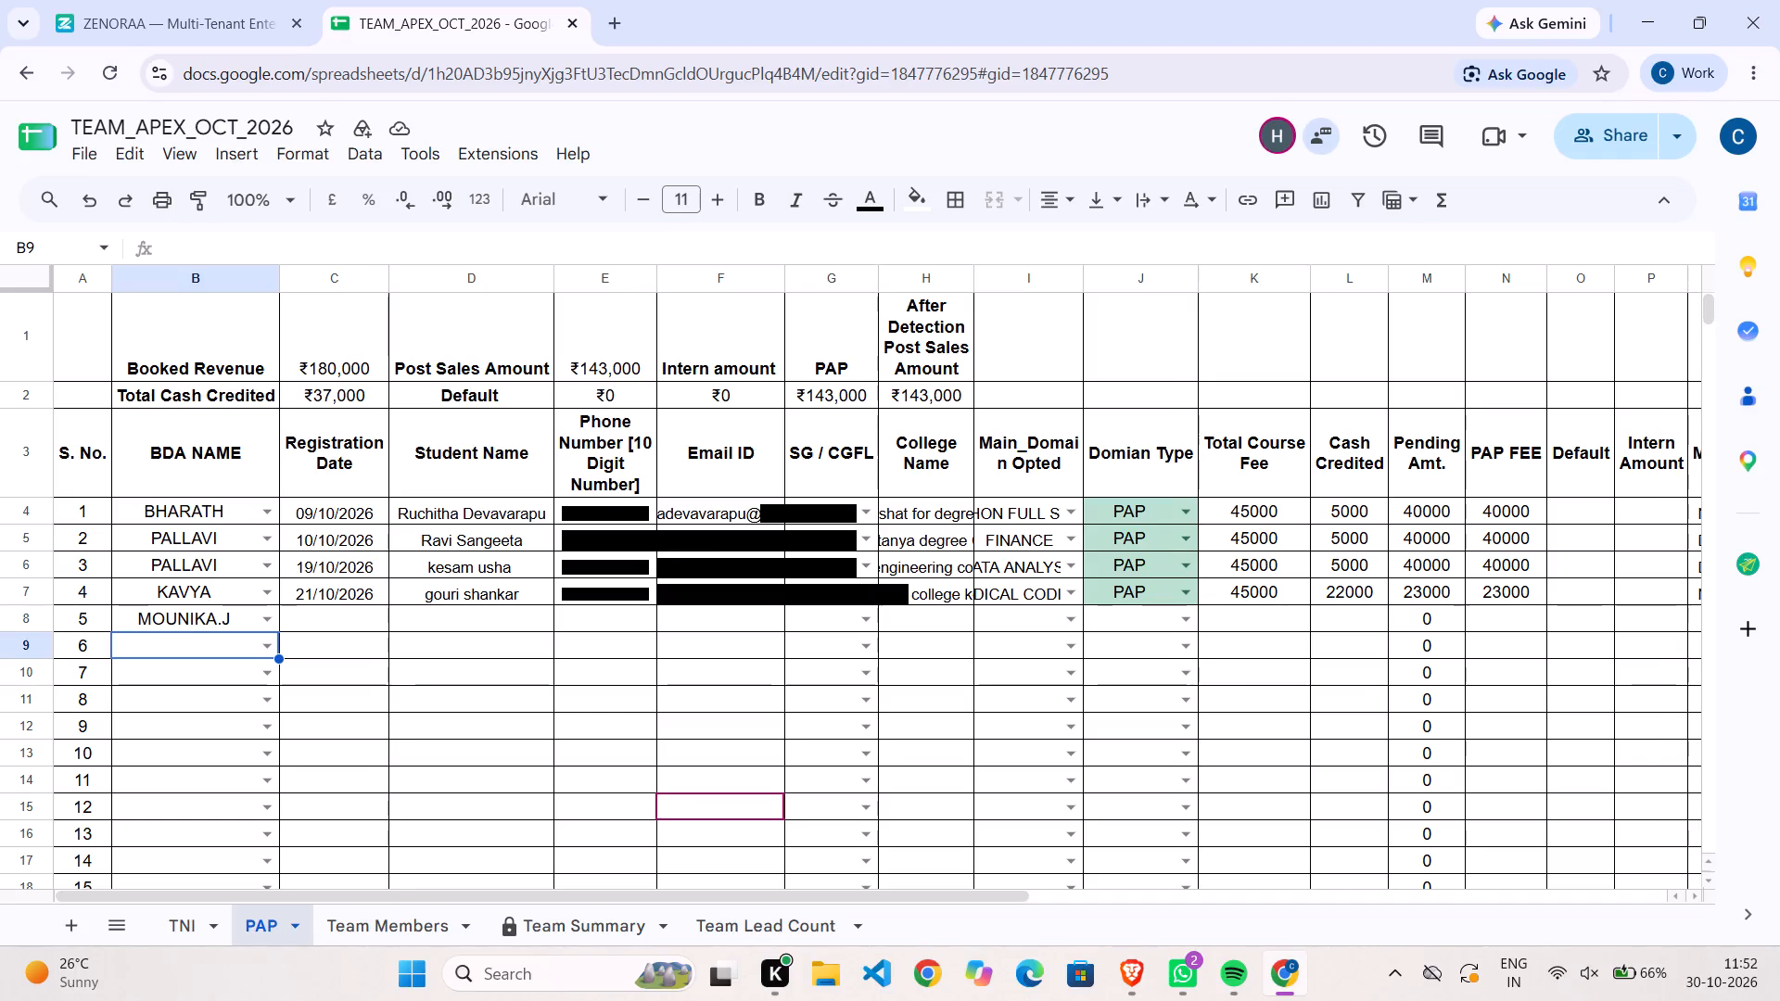
# Enter 29/10/2026 as the registration date for serial number 5 and go to its student name cell.
pyautogui.press('Up')
pyautogui.press('Right')
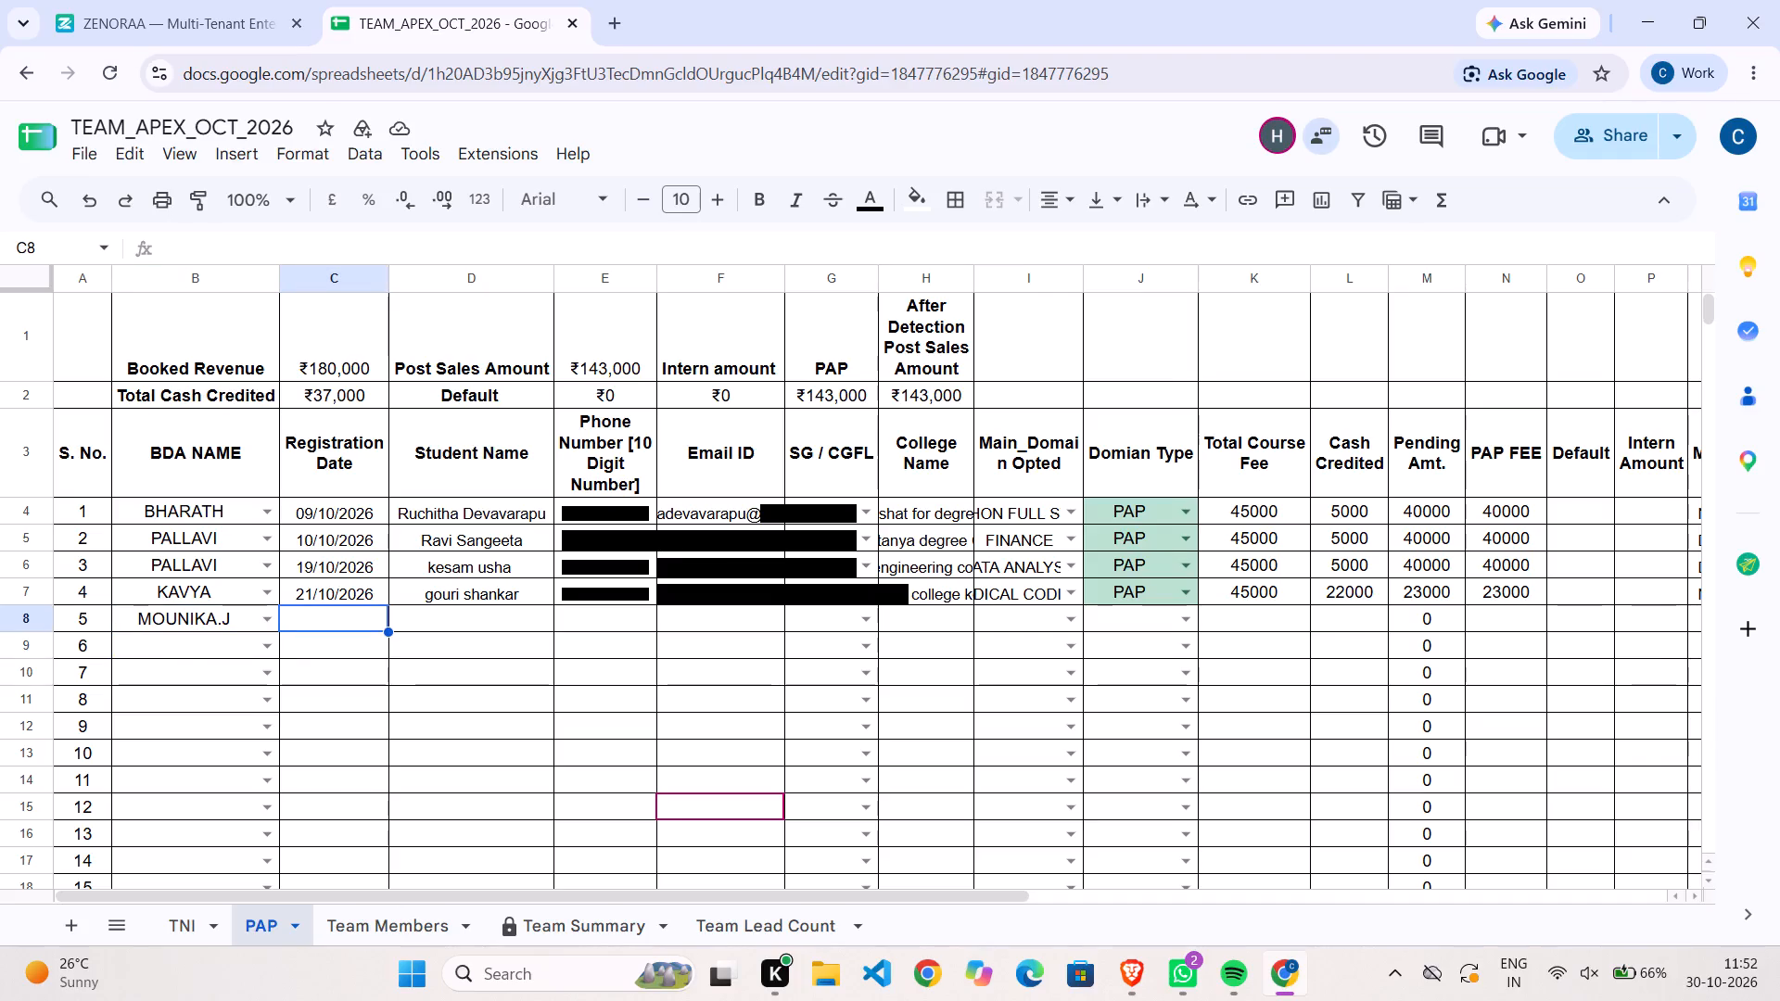
pyautogui.write('29')
pyautogui.write('/10/20')
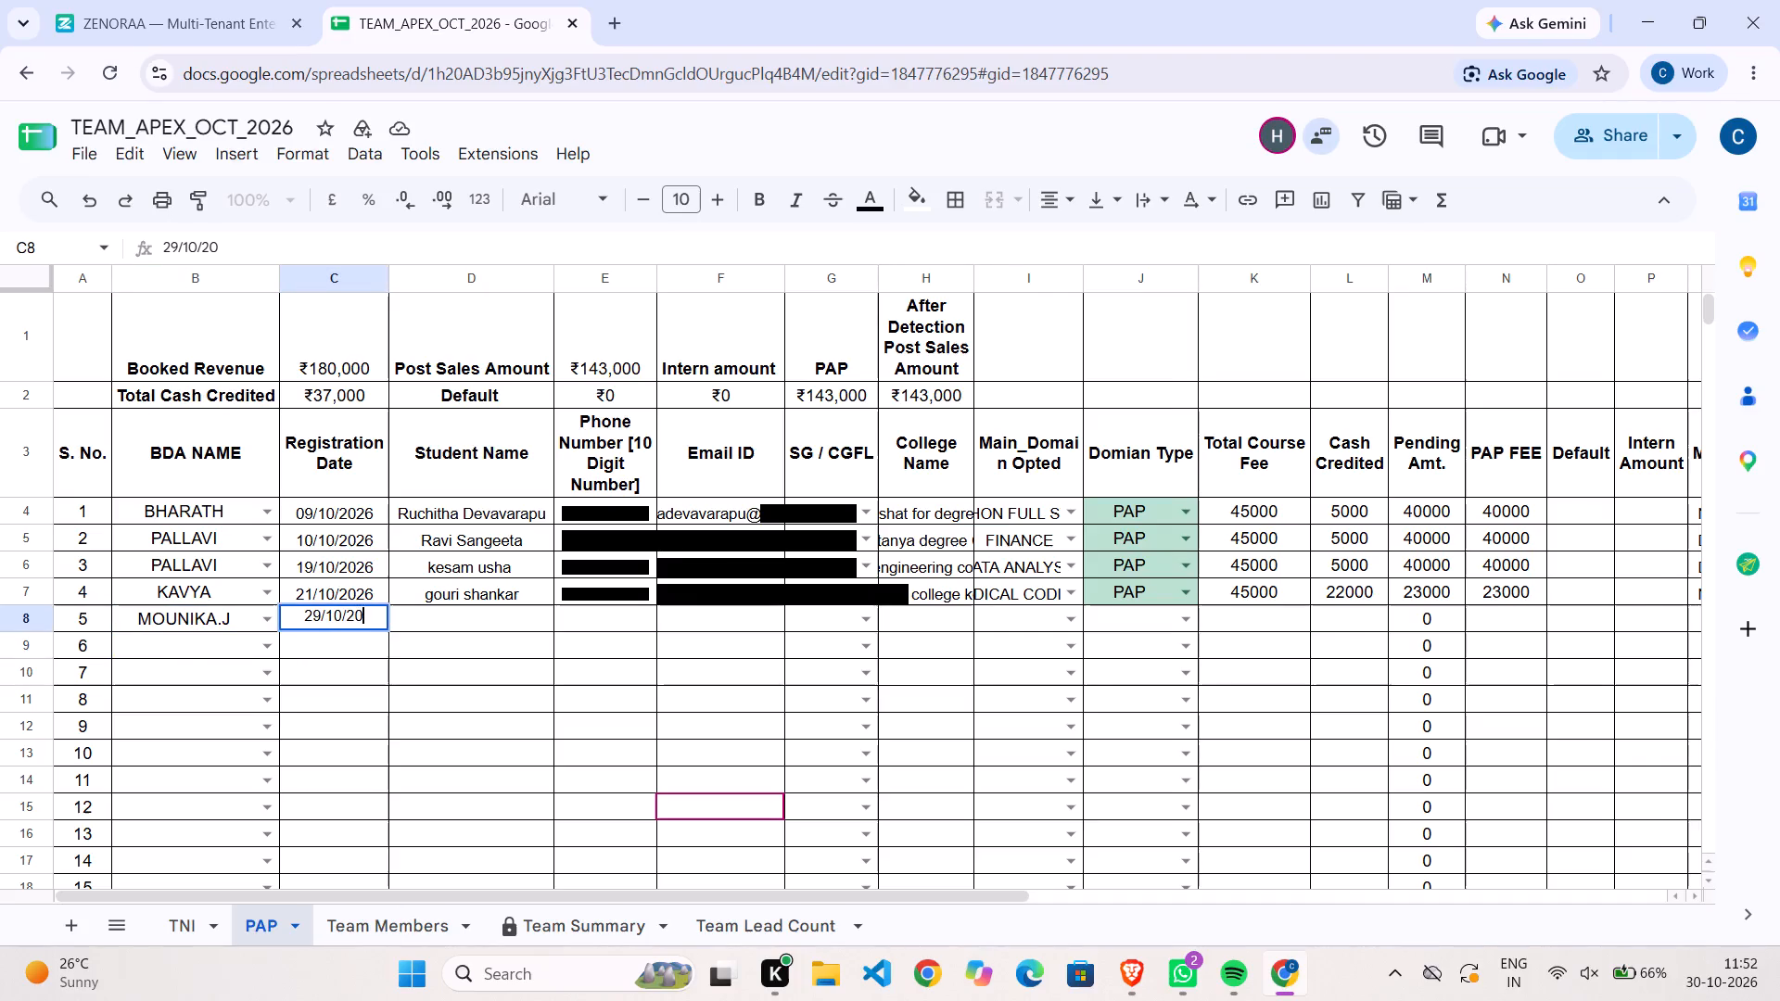
pyautogui.write('26')
pyautogui.press('Return')
pyautogui.press('Up')
pyautogui.press('Right')
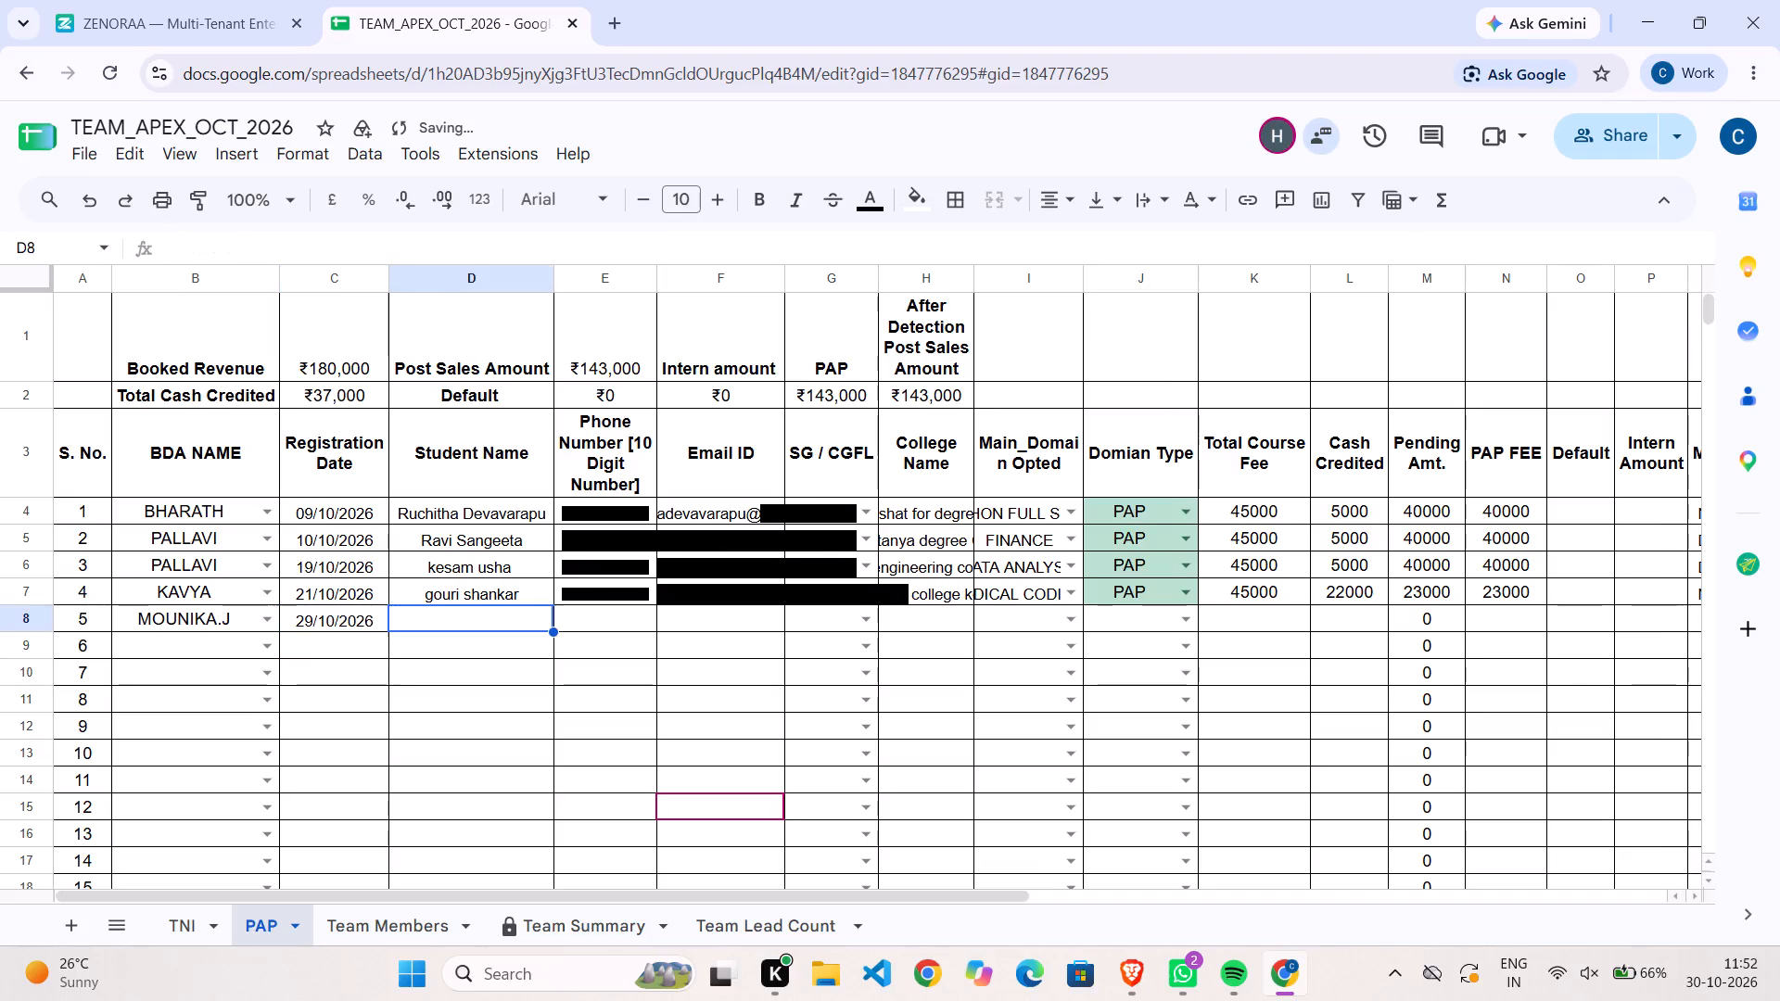
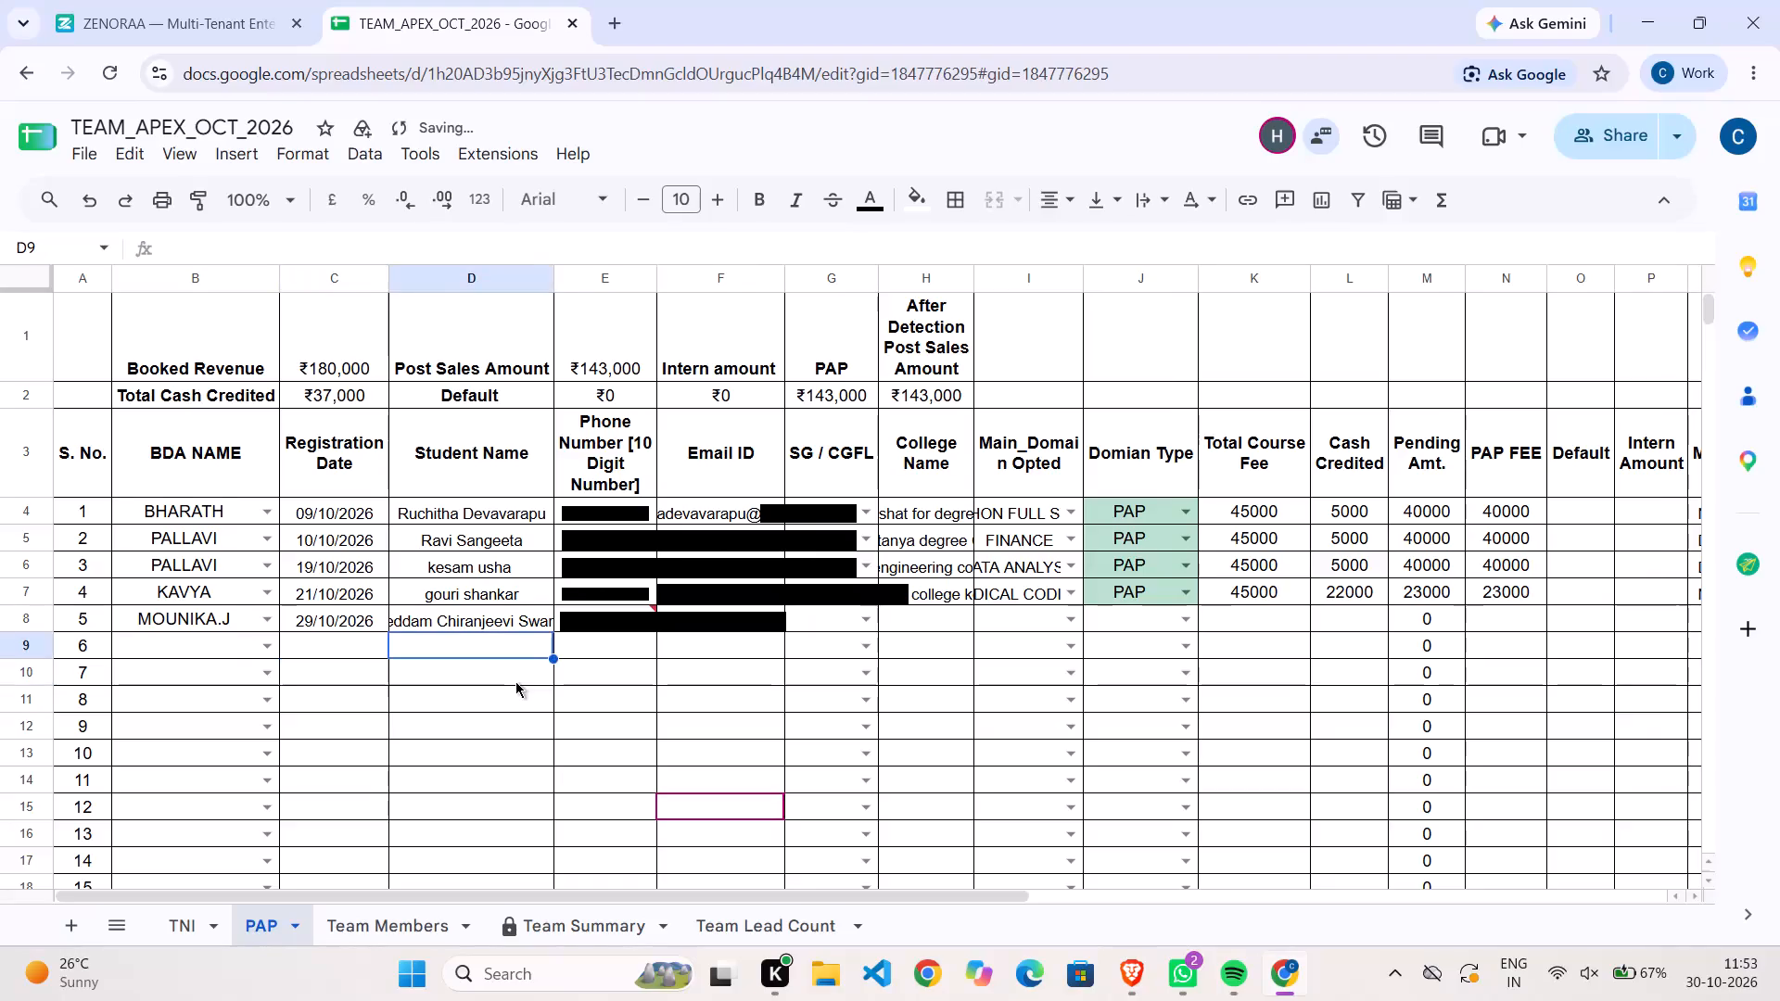
# Correct the phone number for serial number 5 by deleting the single character just before its last five digits.
pyautogui.press('Up')
pyautogui.press('Right')
pyautogui.press('Return')
pyautogui.press('Left')
pyautogui.press('Left')
pyautogui.press('Left')
pyautogui.press('Left')
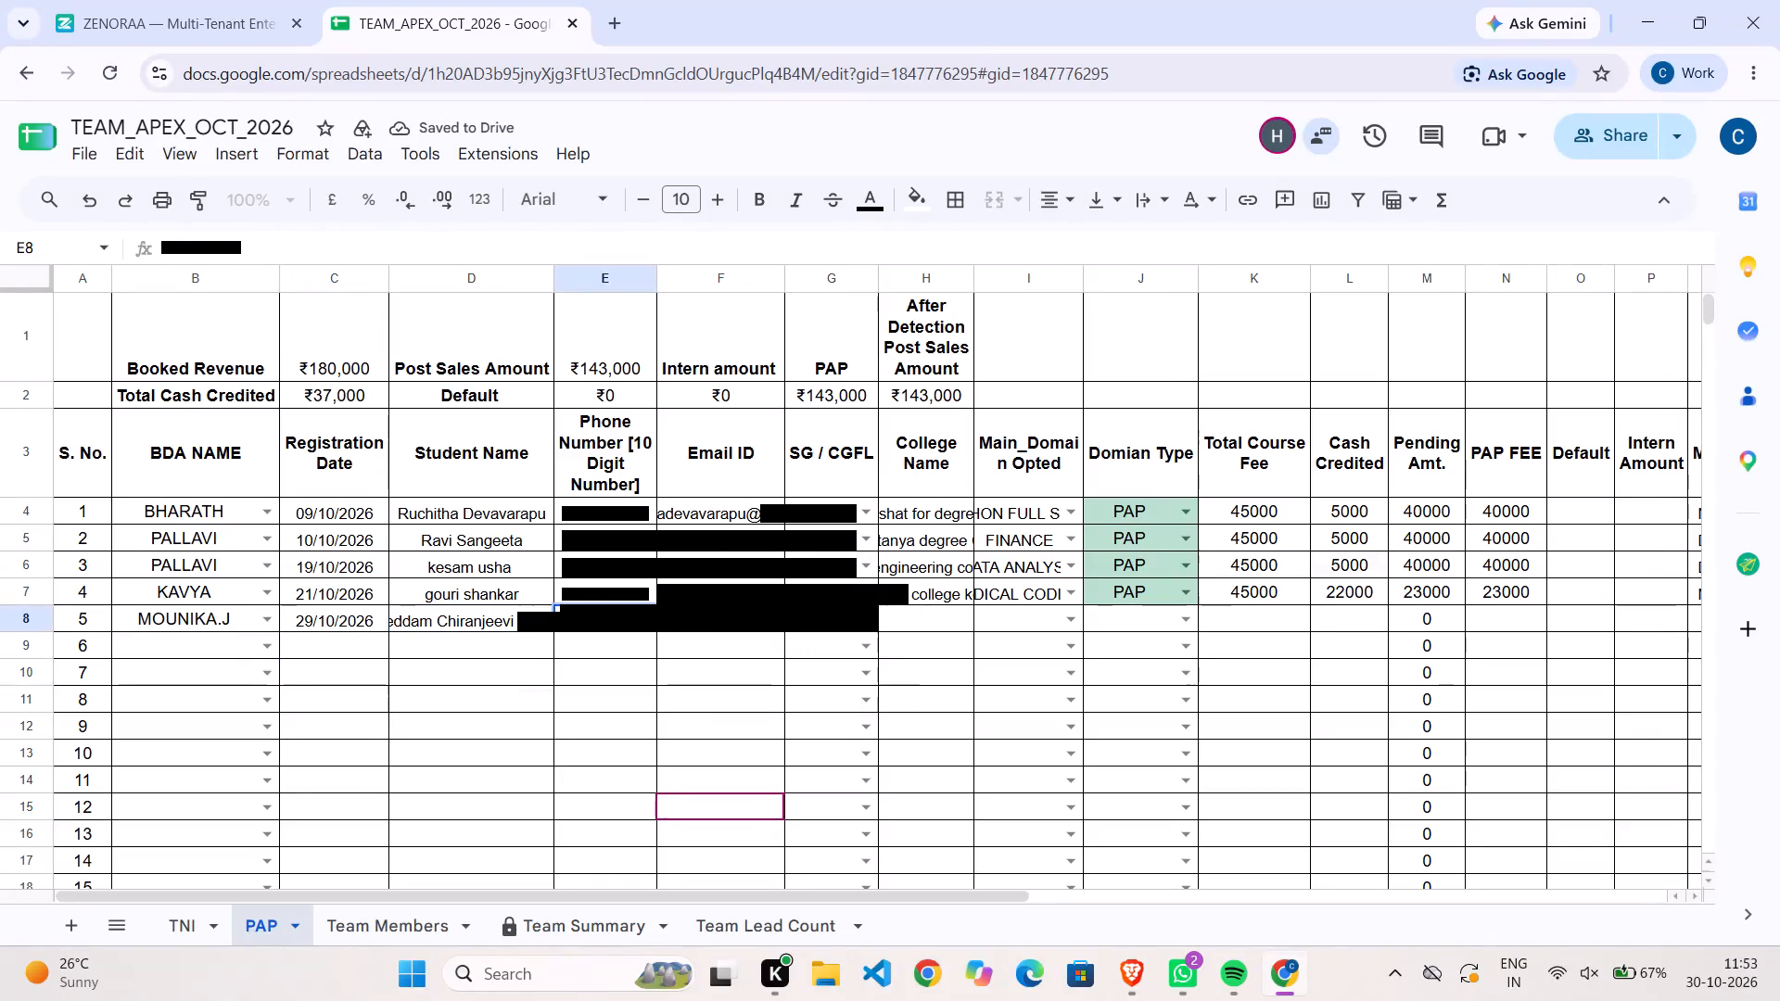
pyautogui.press('Left')
pyautogui.press('BackSpace')
pyautogui.press('Return')
# Fill the SG / CGFL cell for serial number 5 with the source option matching "re".
pyautogui.press('Up')
pyautogui.press('Right')
pyautogui.press('Right')
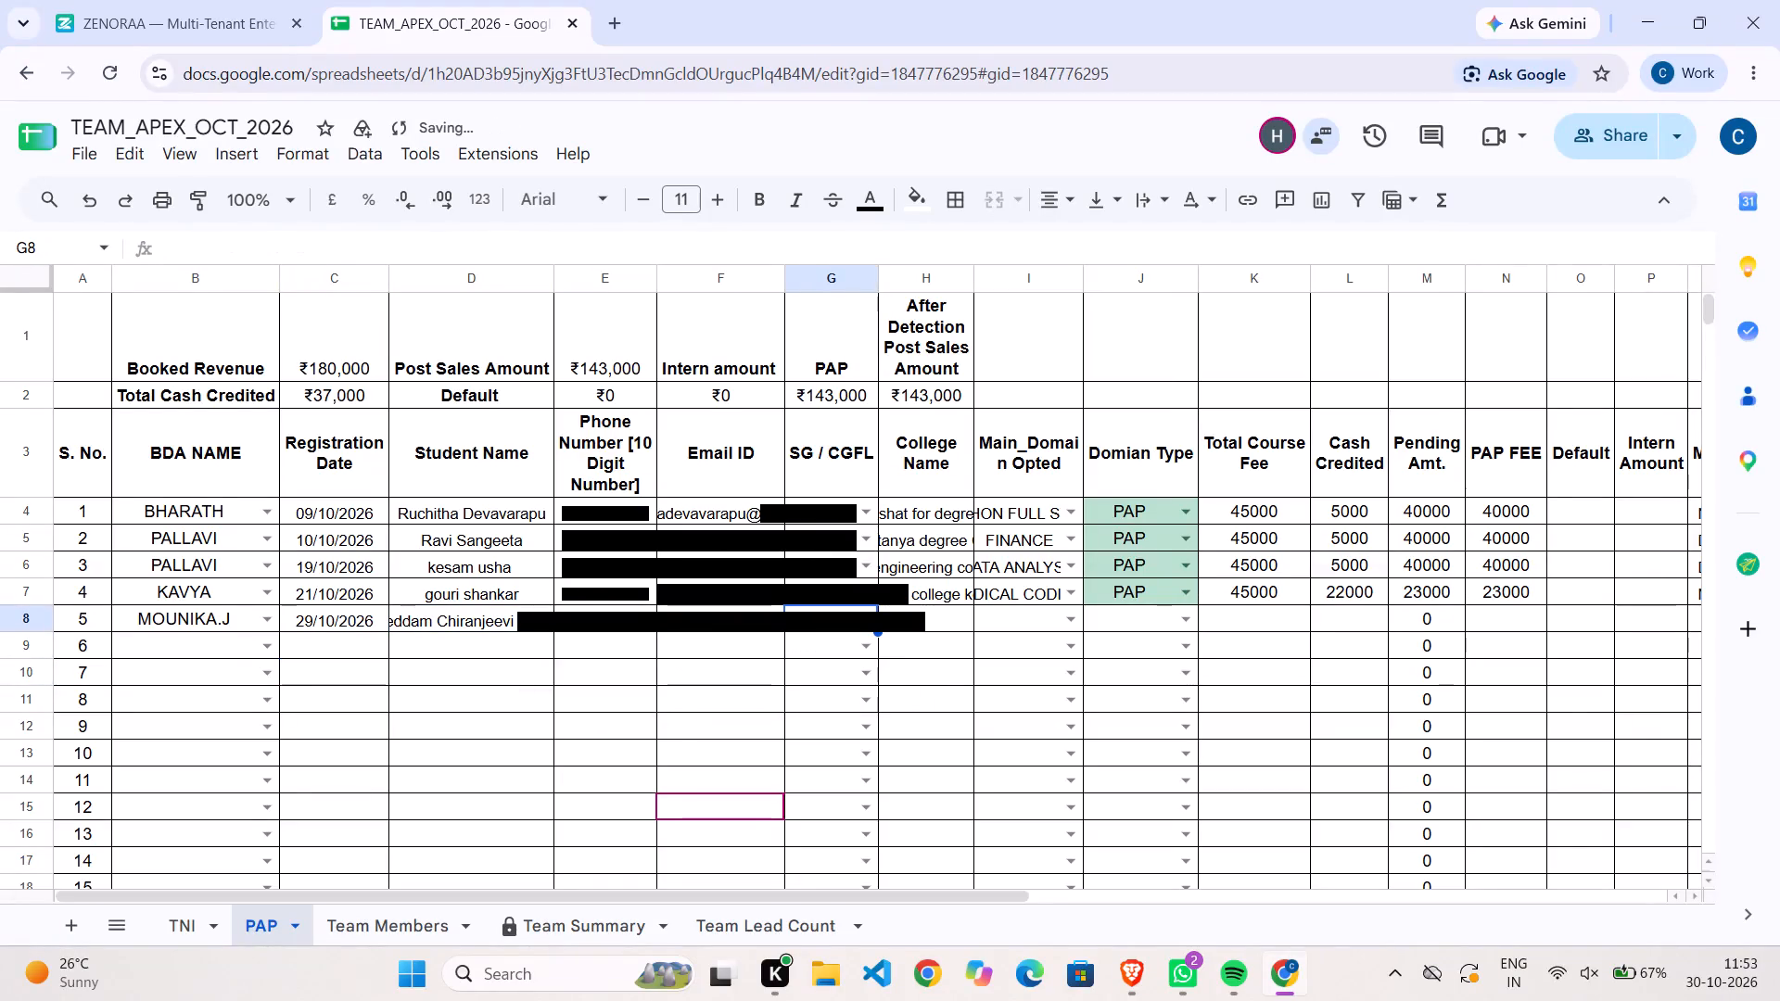
pyautogui.write('re')
pyautogui.press('Down')
pyautogui.press('Return')
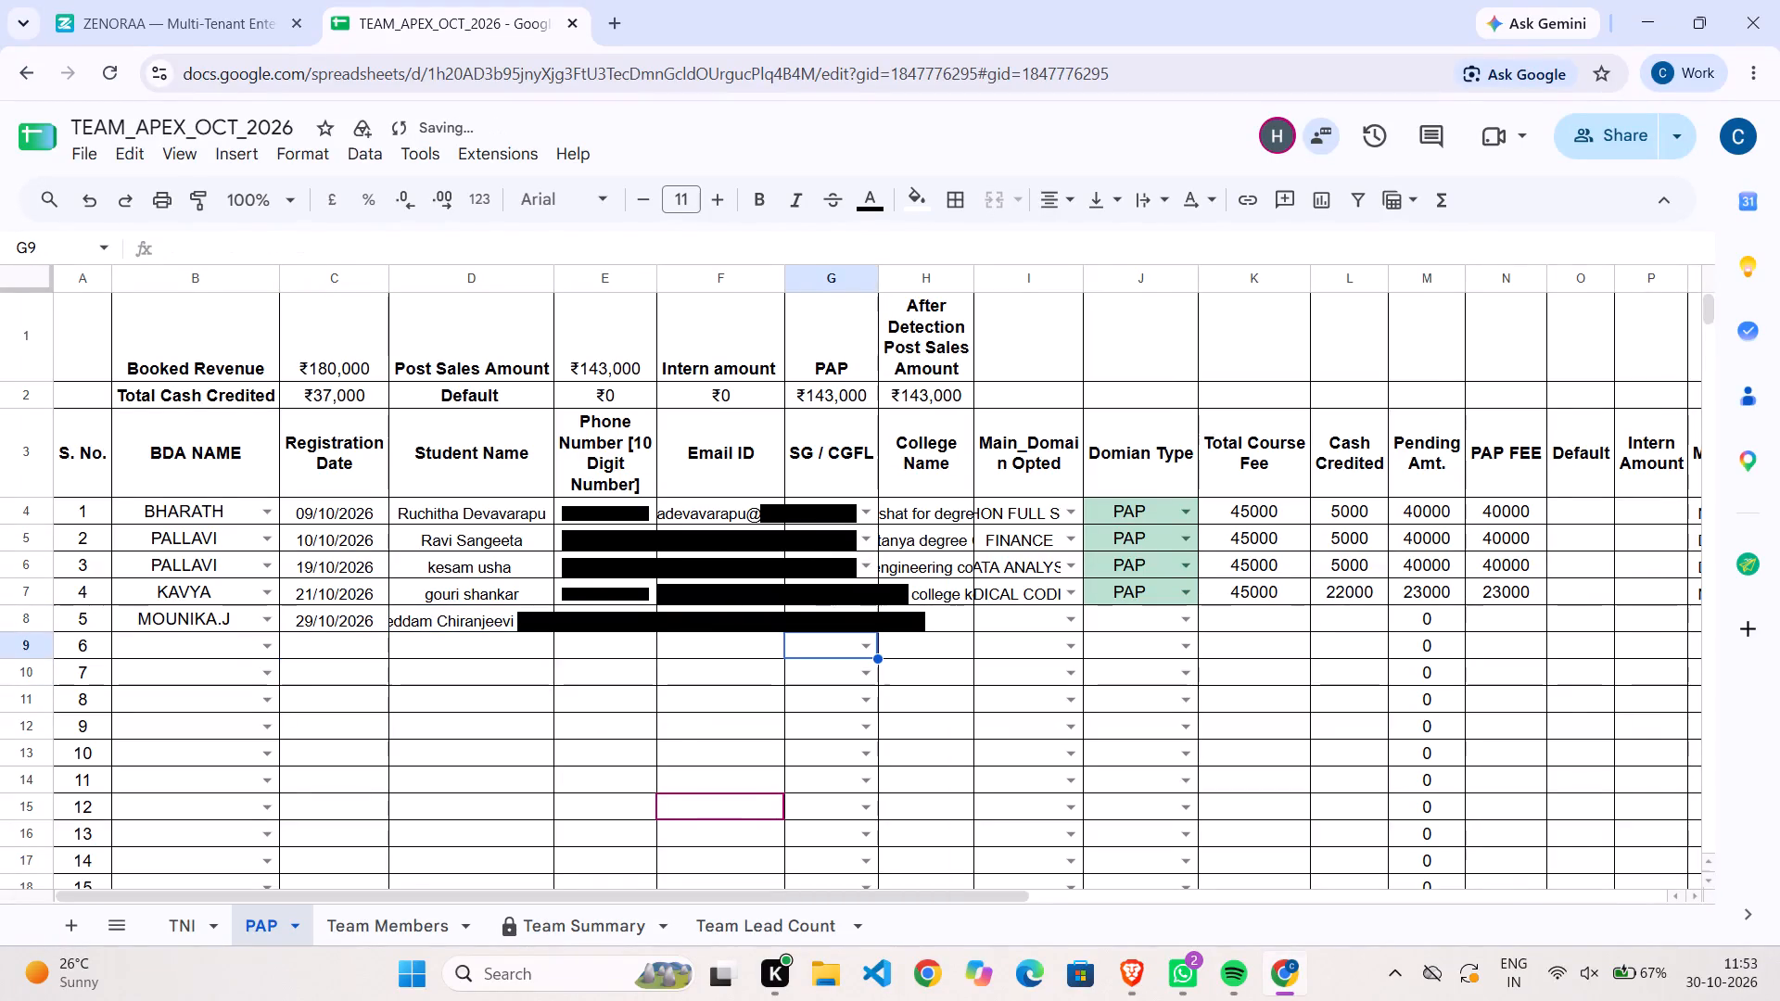
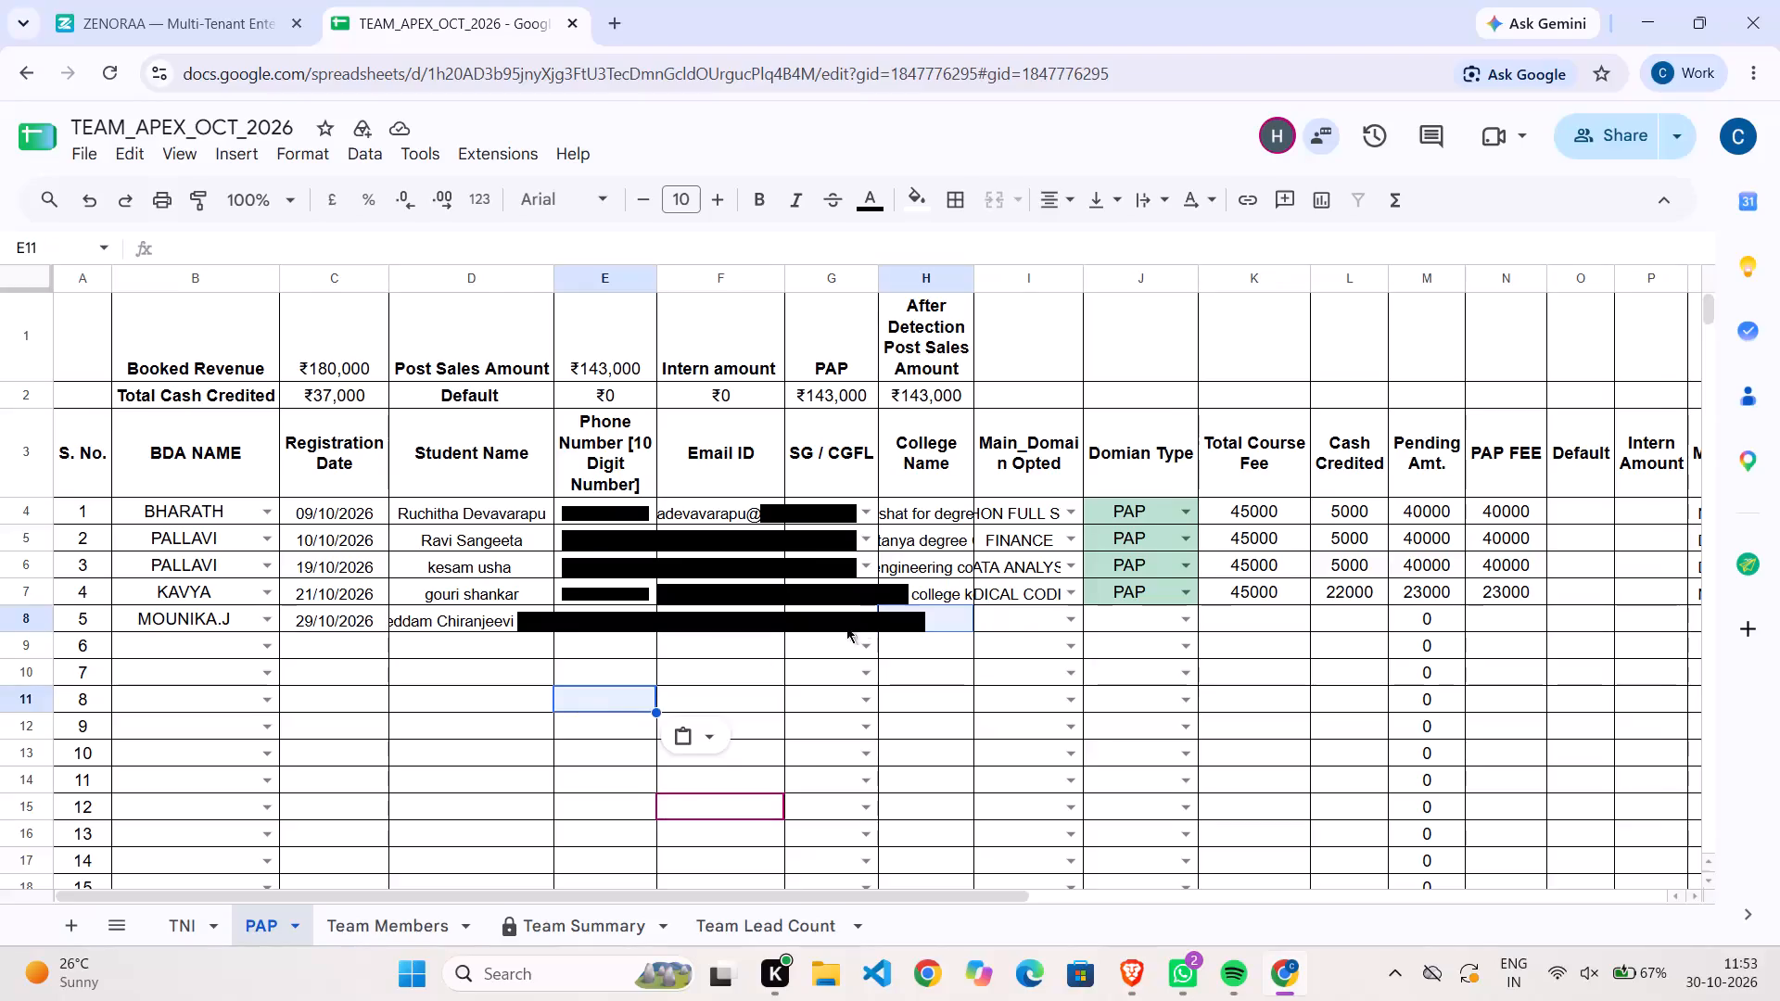
# Paste the copied college name into the College Name cell for serial number 5.
pyautogui.click(923, 608)
pyautogui.hotkey('ctrl', 'v')
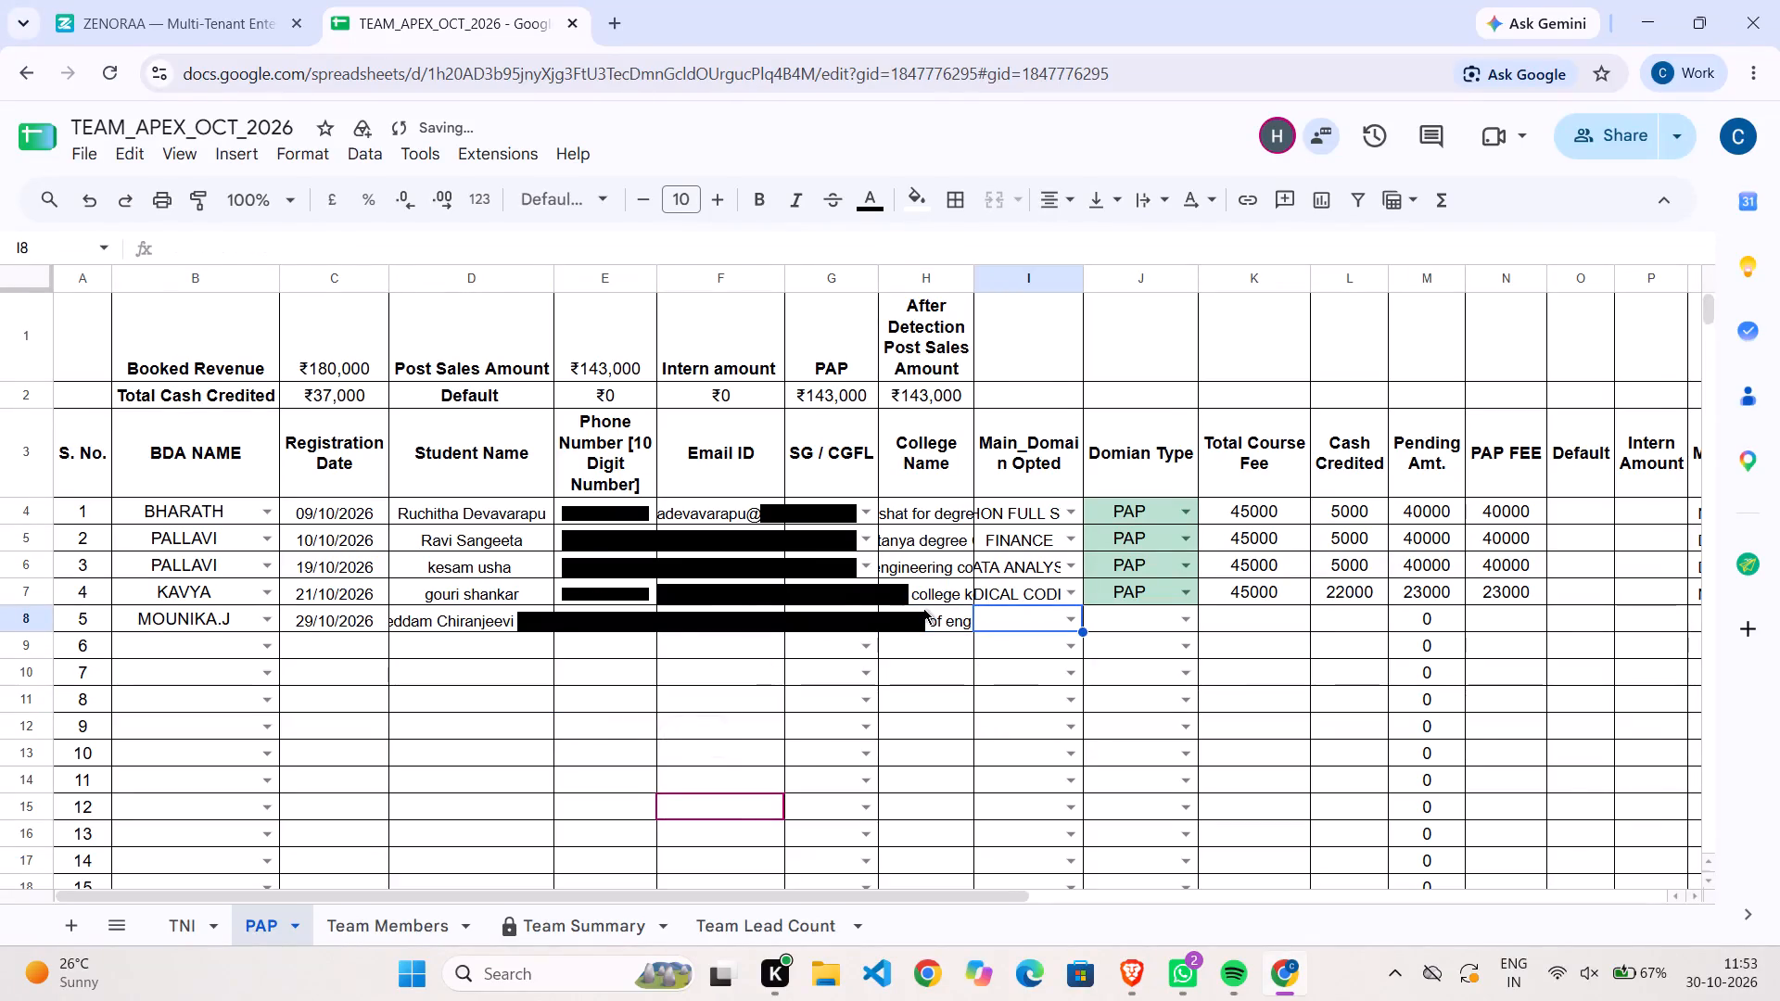
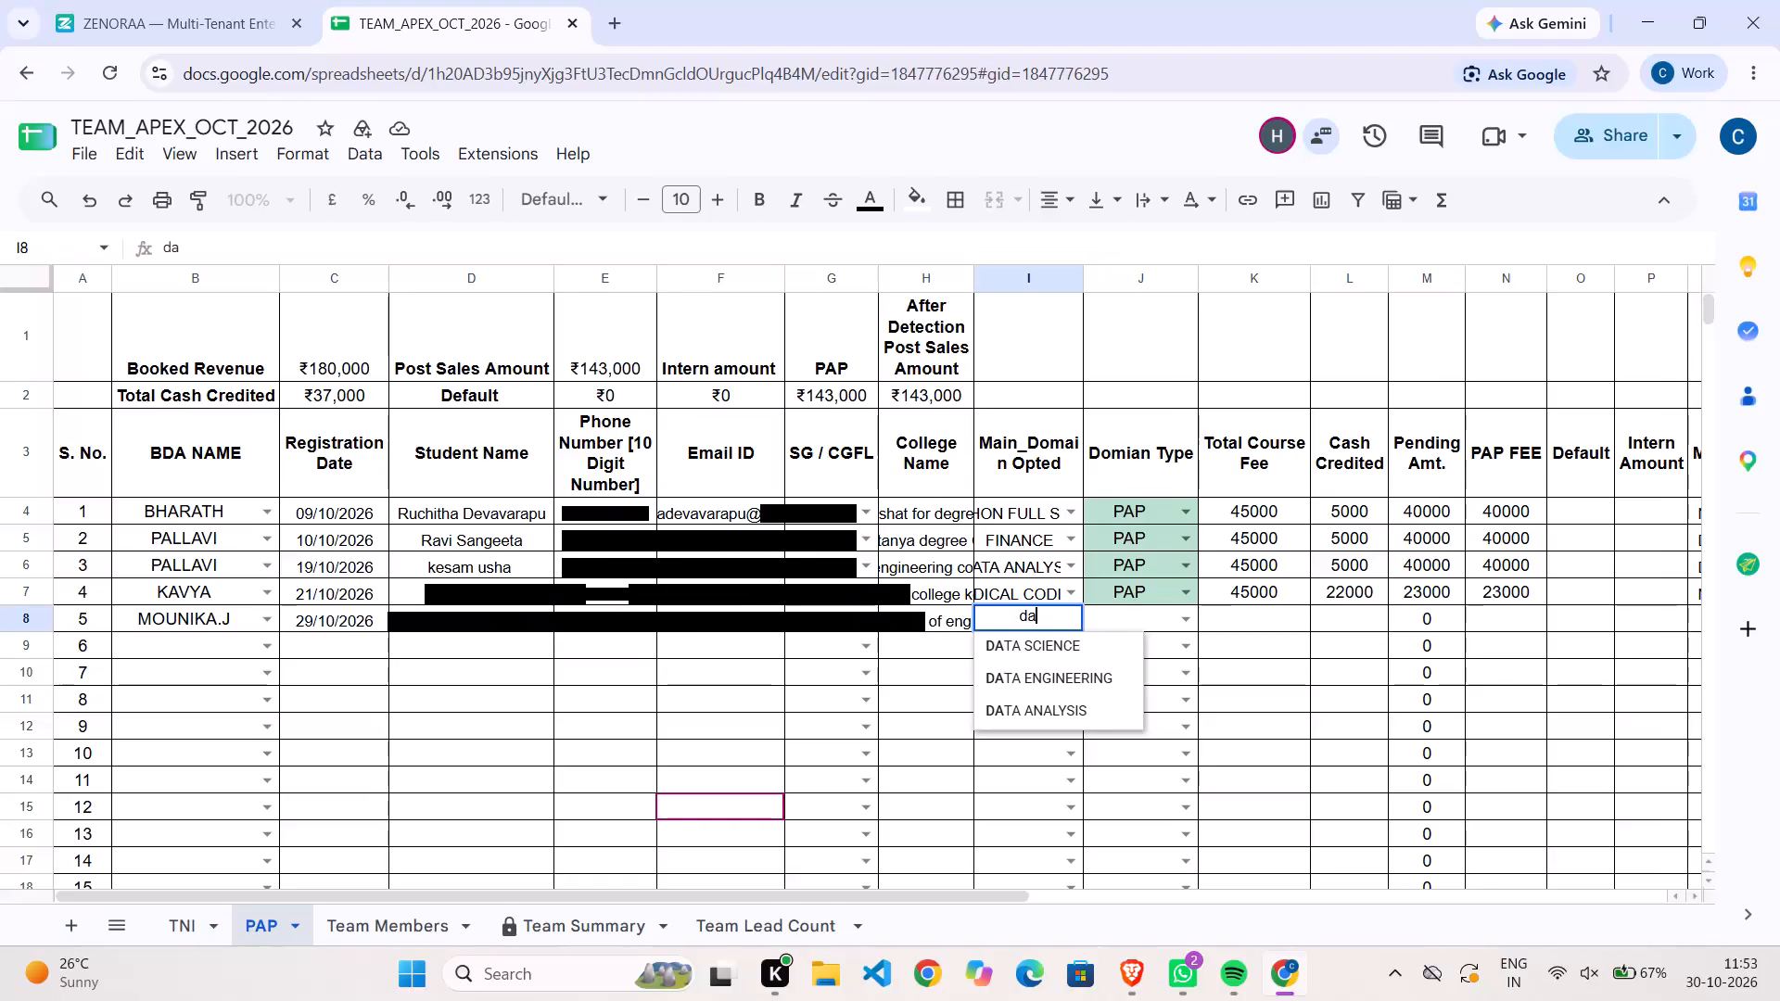
# Set Main_Domain Opted to DATA ANALYSIS for serial number 5 on the PAP sheet.
pyautogui.press('Down')
pyautogui.press('Down')
pyautogui.press('Down')
pyautogui.press('Return')
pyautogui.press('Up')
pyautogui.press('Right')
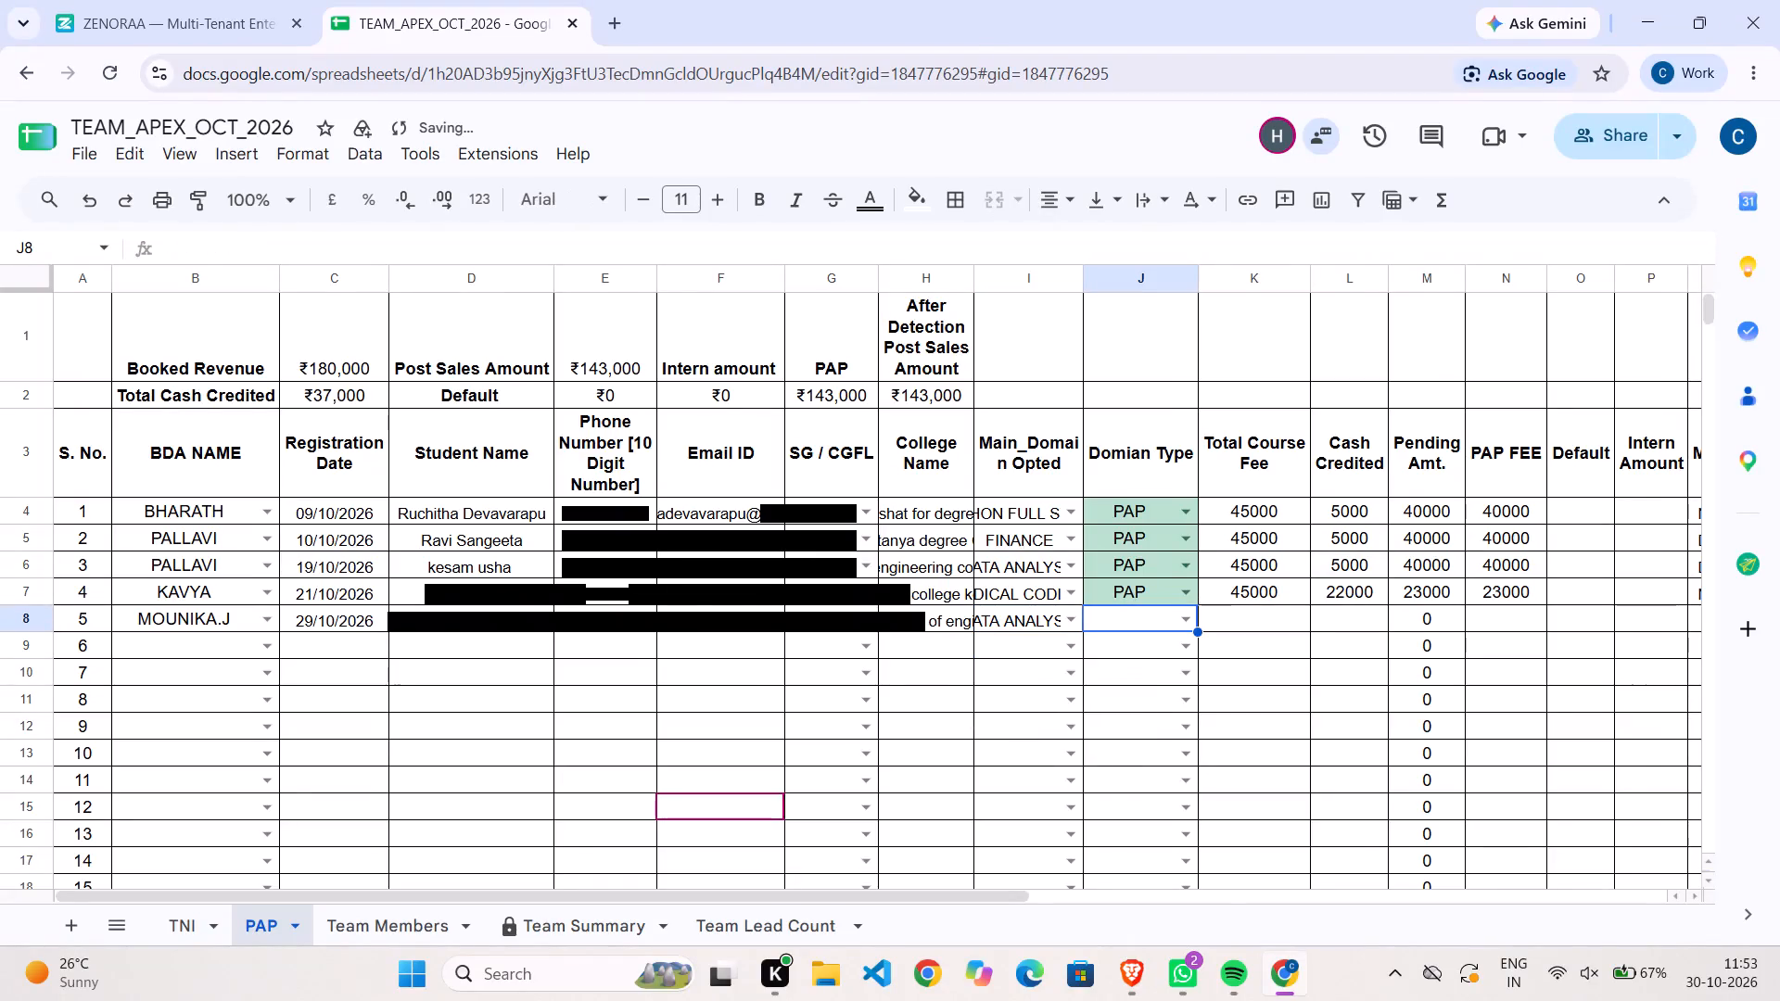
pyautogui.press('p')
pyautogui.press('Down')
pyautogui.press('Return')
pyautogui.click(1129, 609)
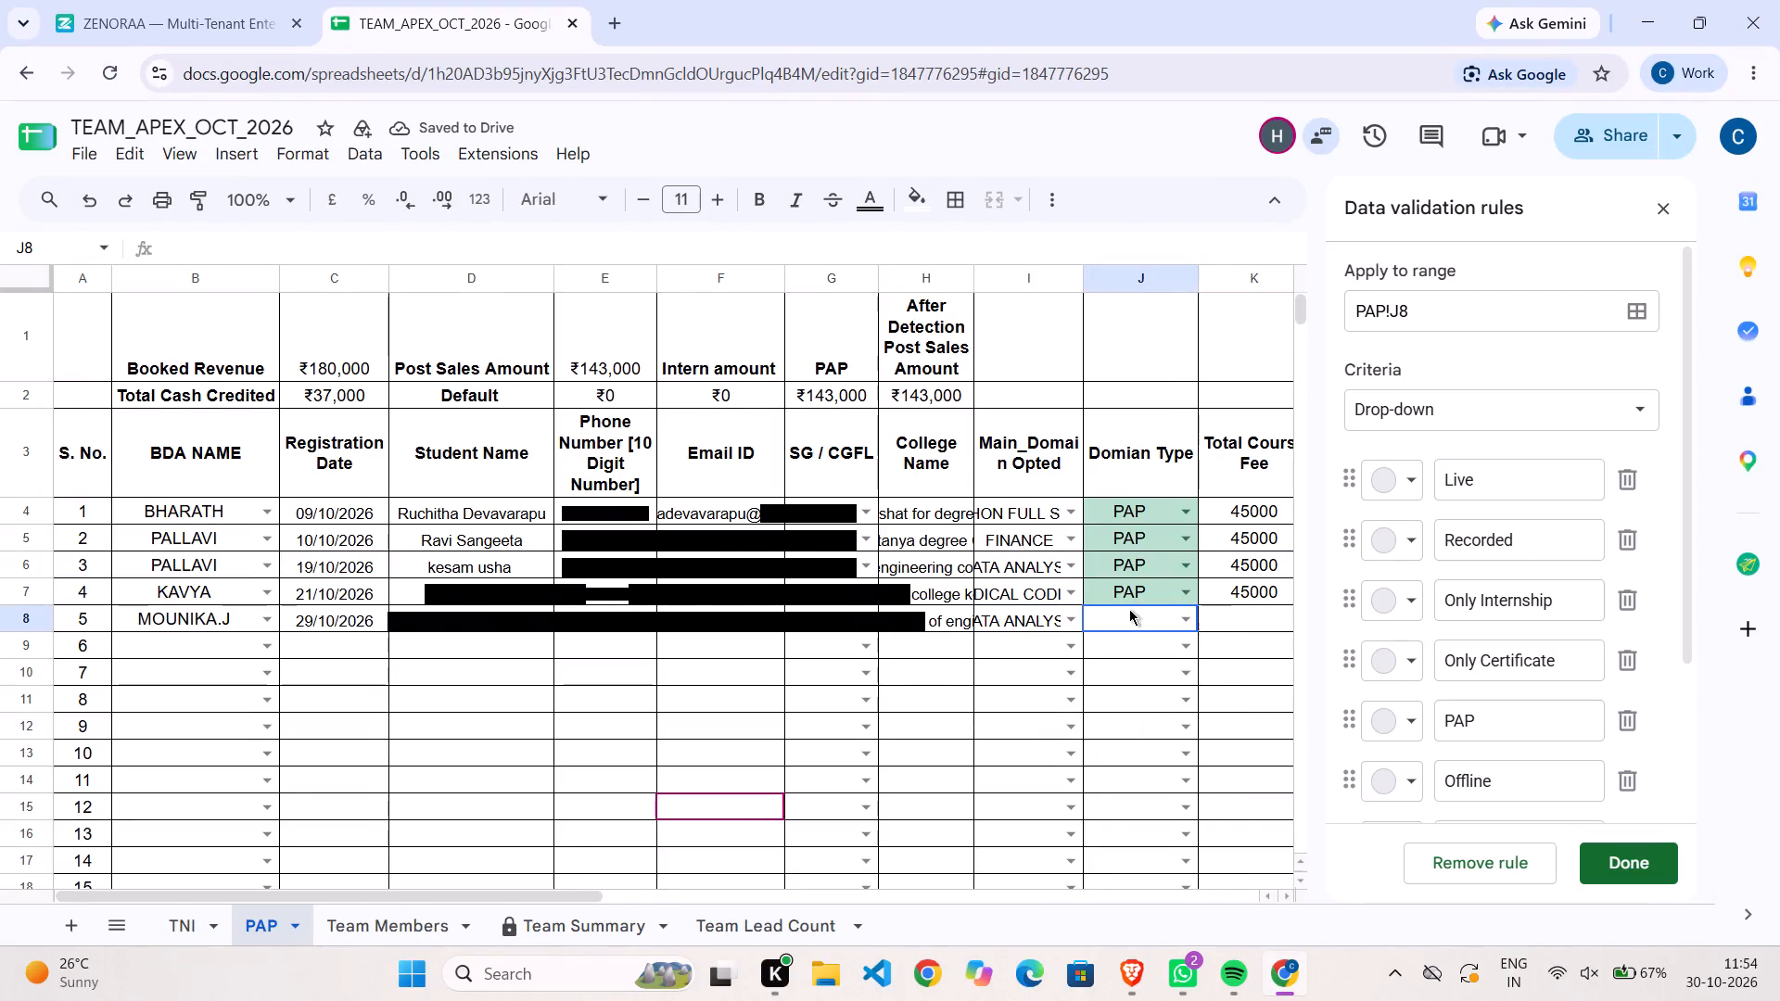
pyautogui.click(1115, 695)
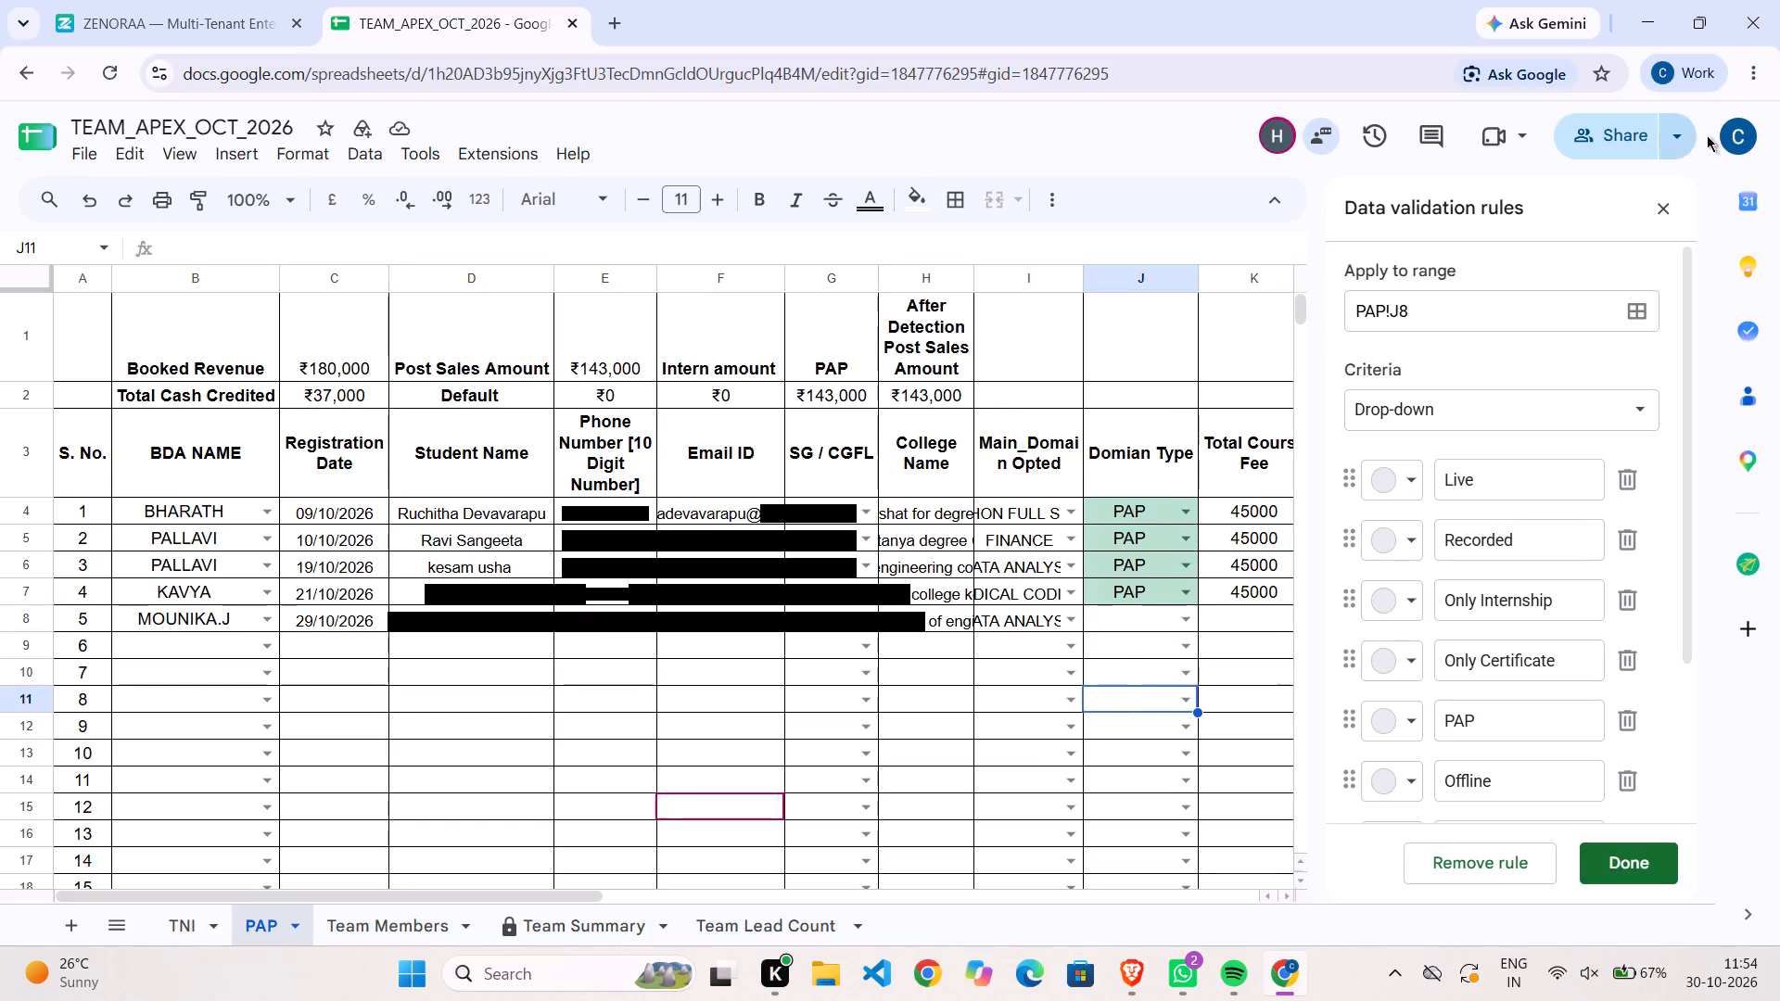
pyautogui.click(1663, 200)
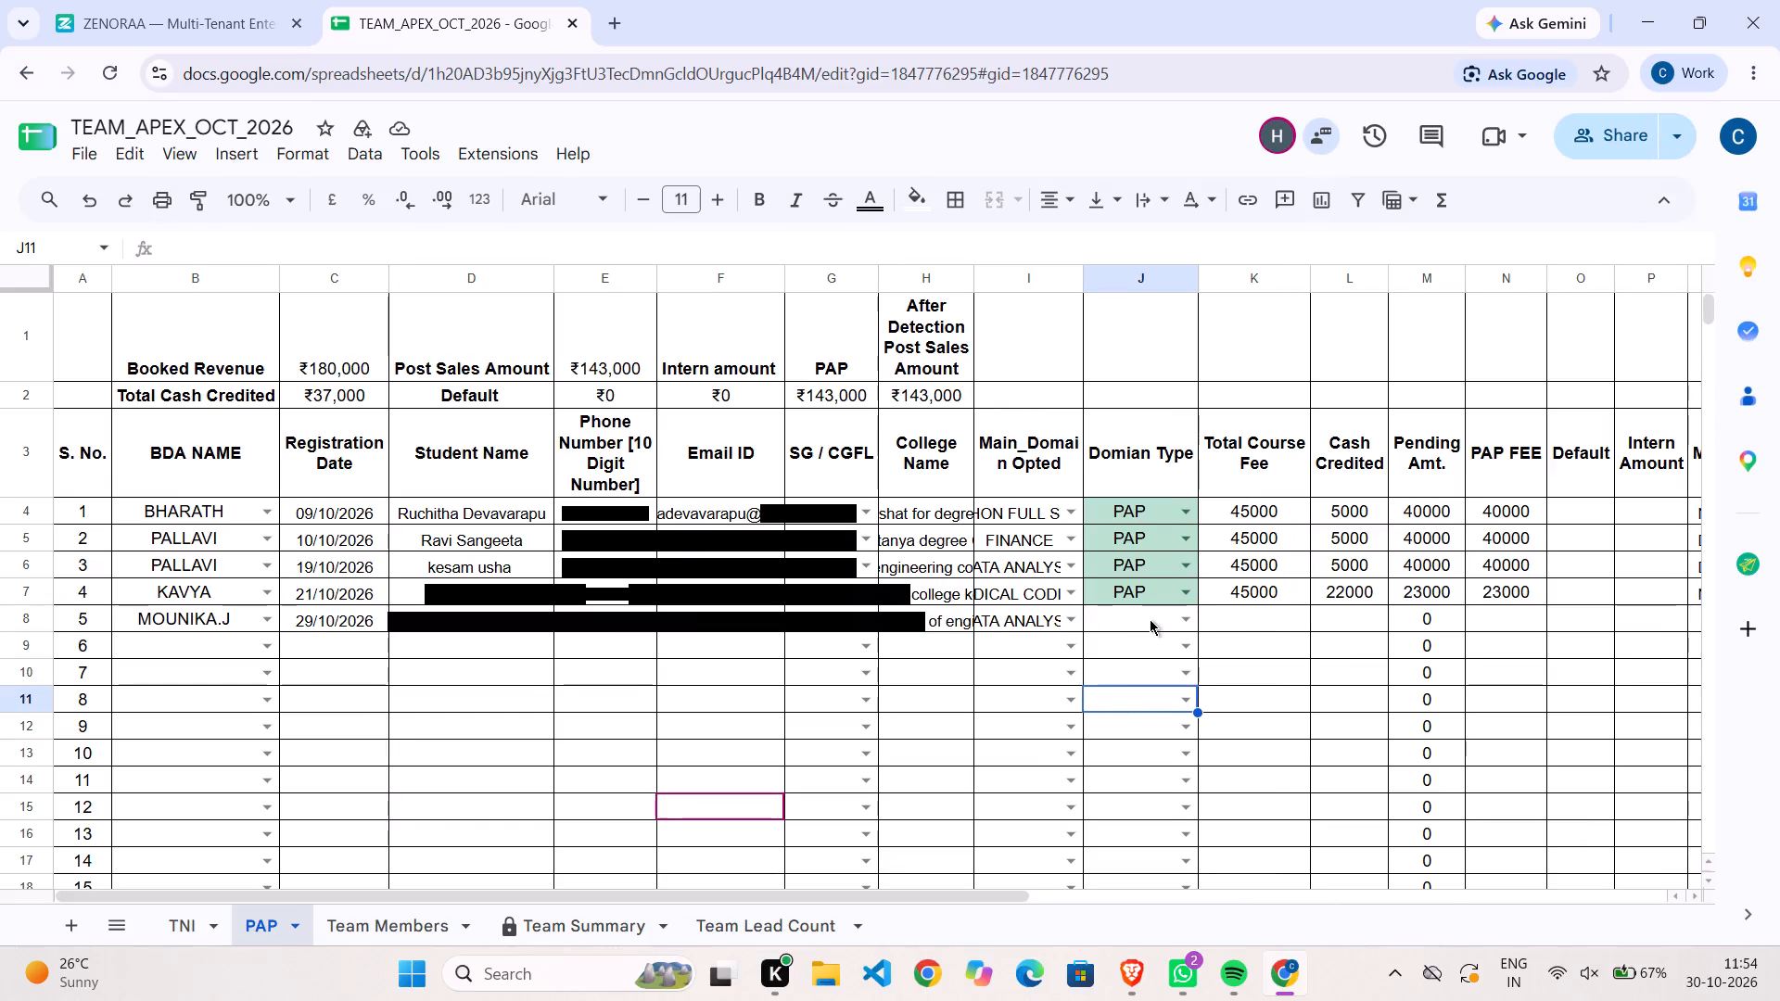
# Set the Domian Type of serial number 5 to PAP.
pyautogui.click(1147, 619)
pyautogui.write('pa')
pyautogui.press('Down')
pyautogui.press('Return')
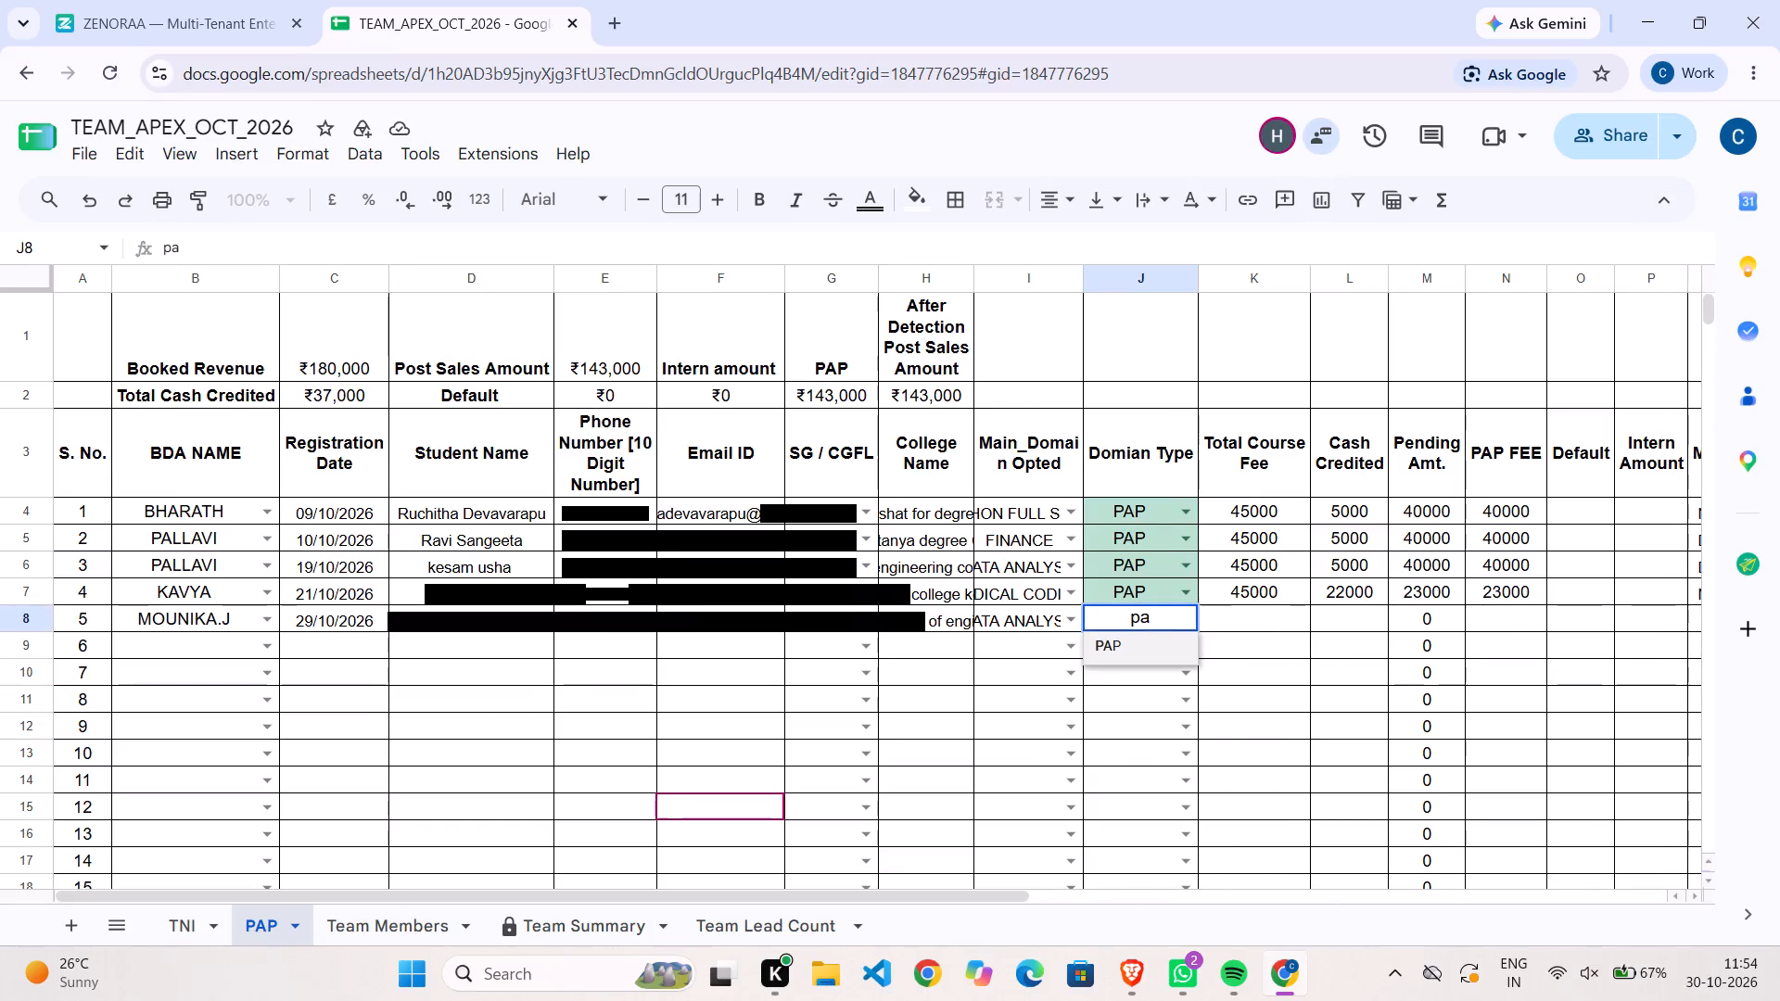
# Enter 15000 as the Cash Credited amount for serial number 5.
pyautogui.press('Up')
pyautogui.press('Right')
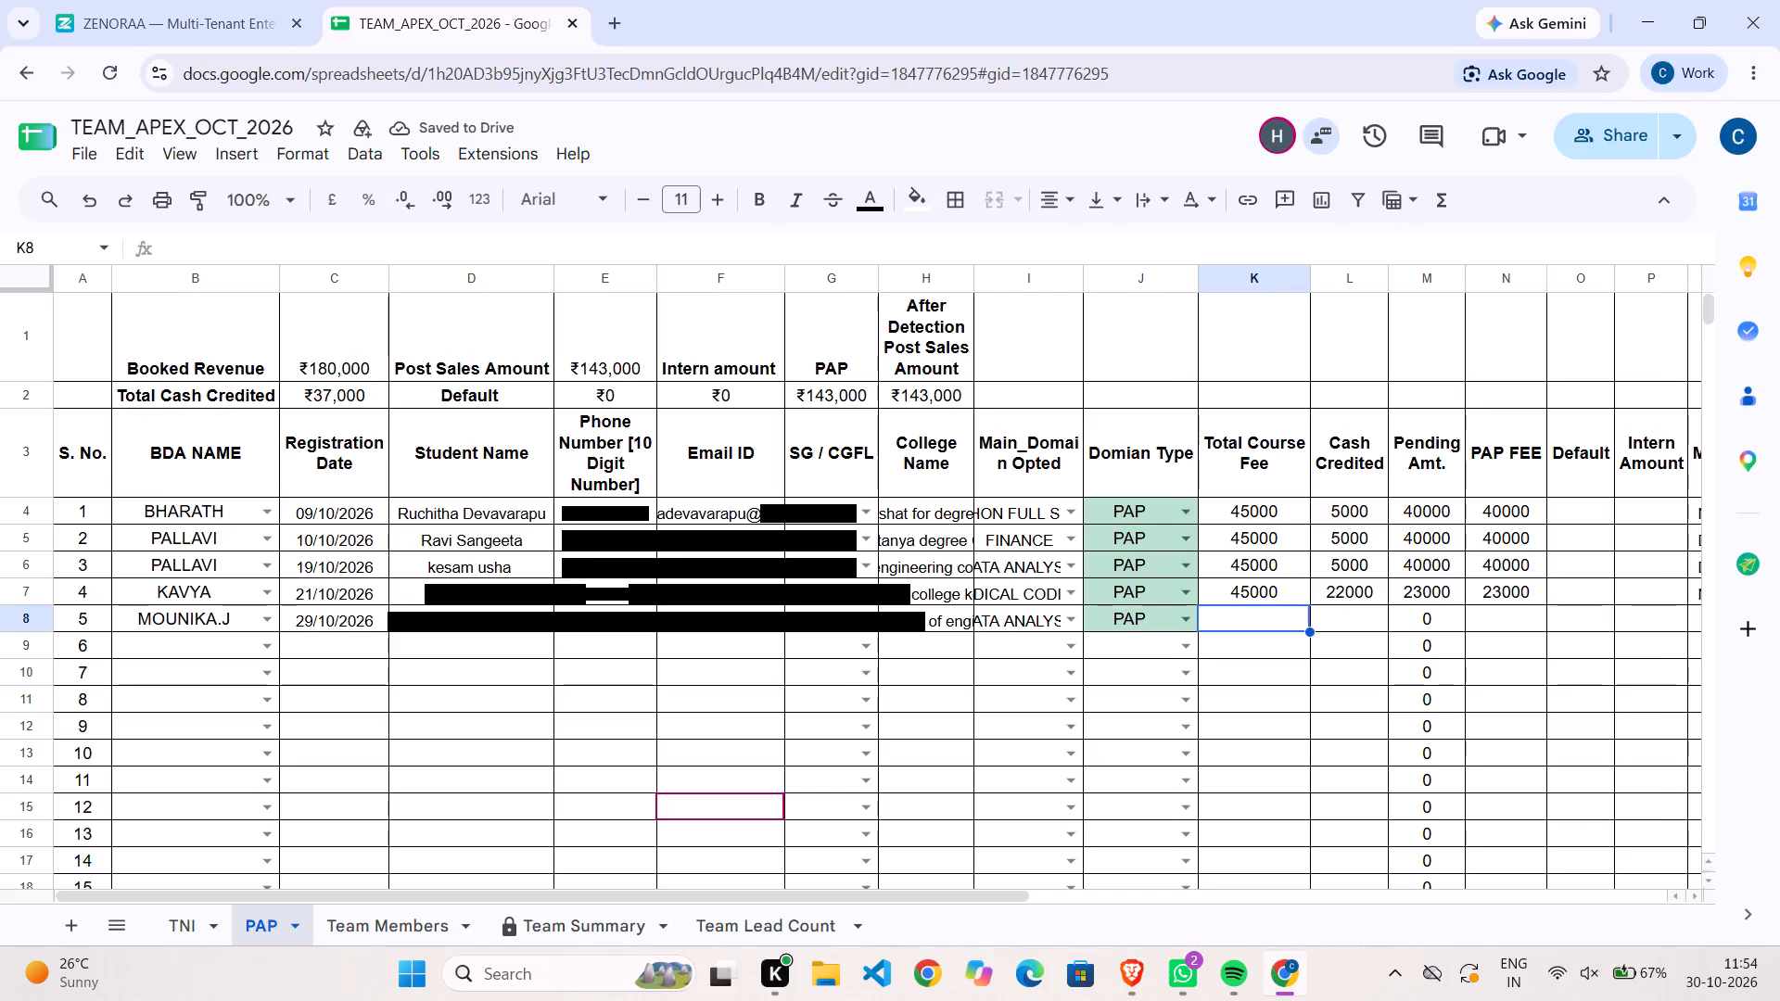
pyautogui.write('15000')
pyautogui.press('Return')
# Go to the empty Total Course Fee cell of serial number 5.
pyautogui.press('Up')
pyautogui.press('Left')
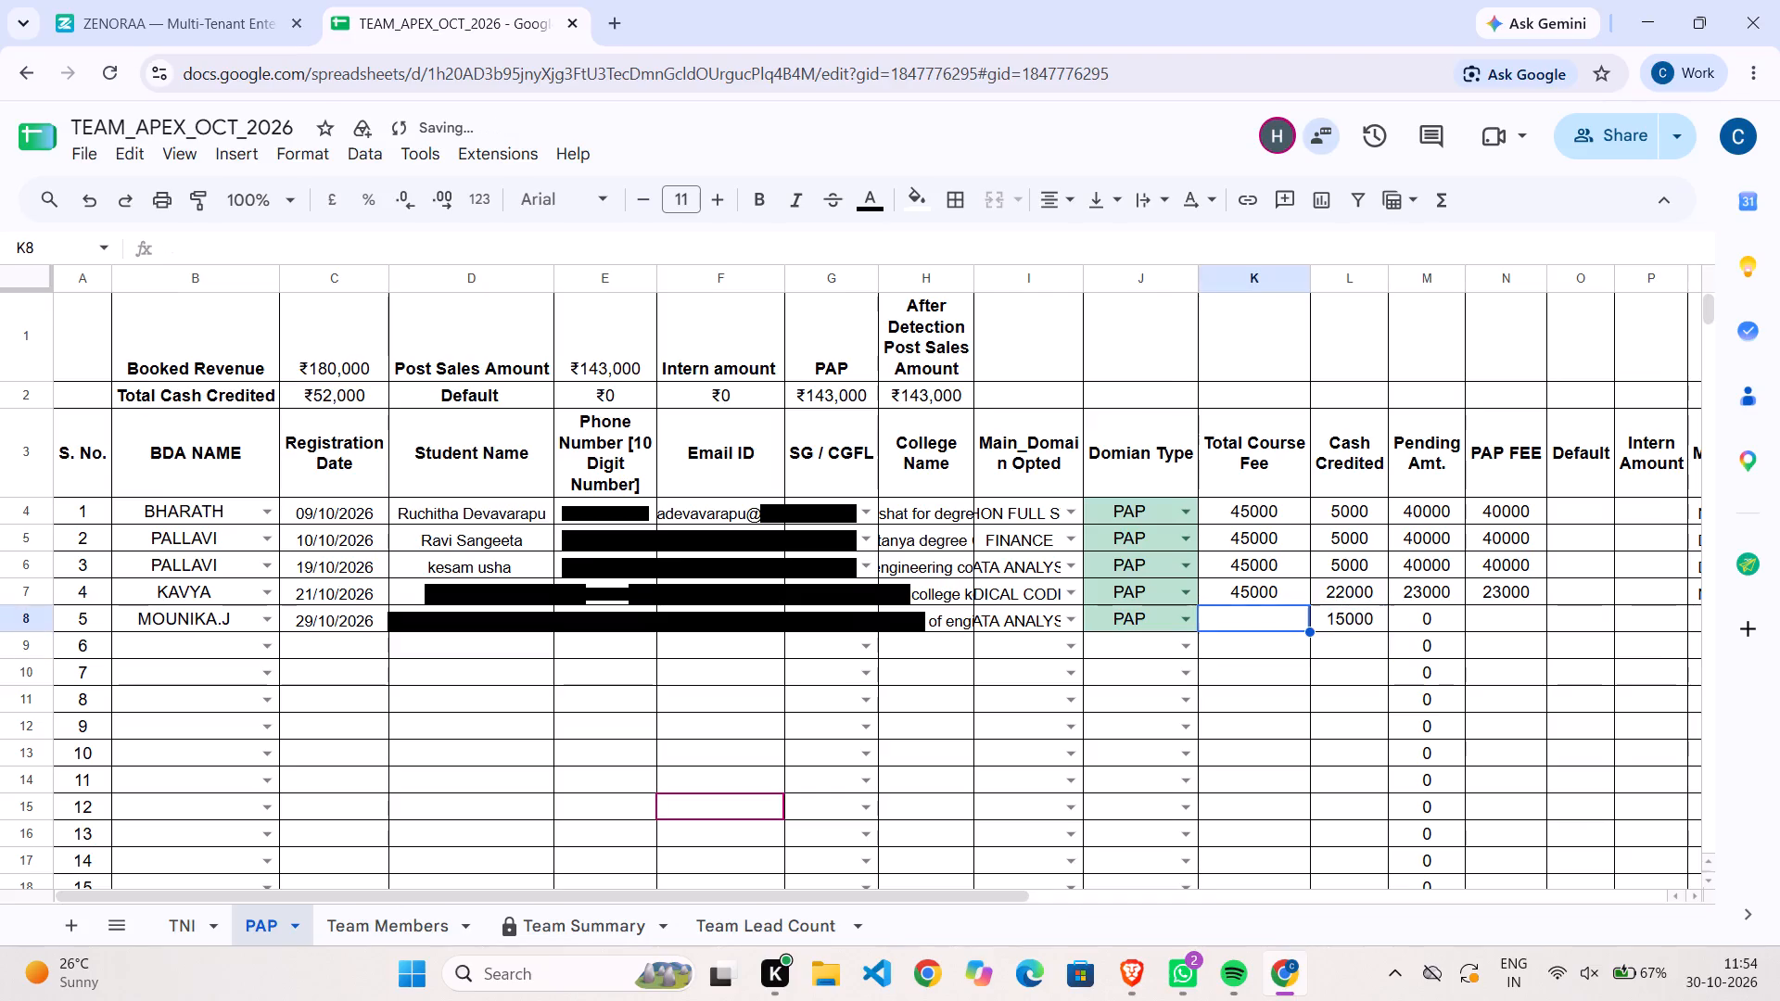
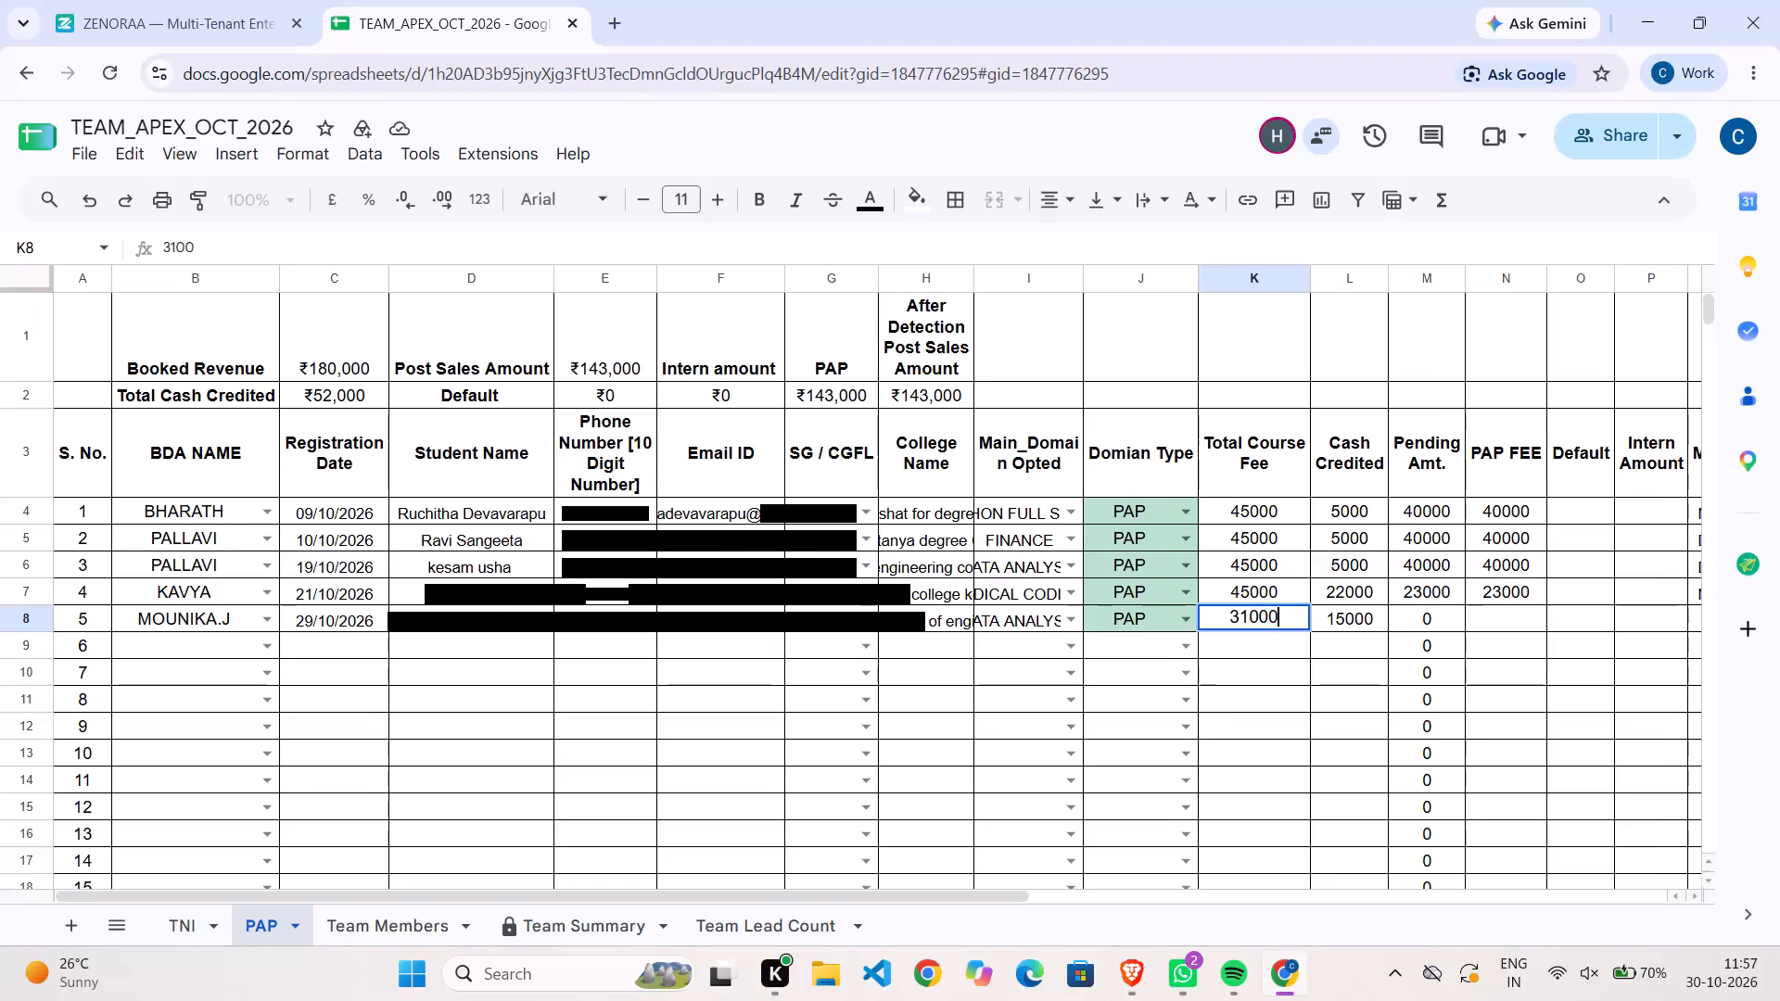
# Enter 31000 as the Total Course Fee for serial number 5 on the PAP sheet.
pyautogui.press('Right')
# Enter 16000 as both the Pending Amt. and the PAP FEE for serial number 5.
pyautogui.press('Right')
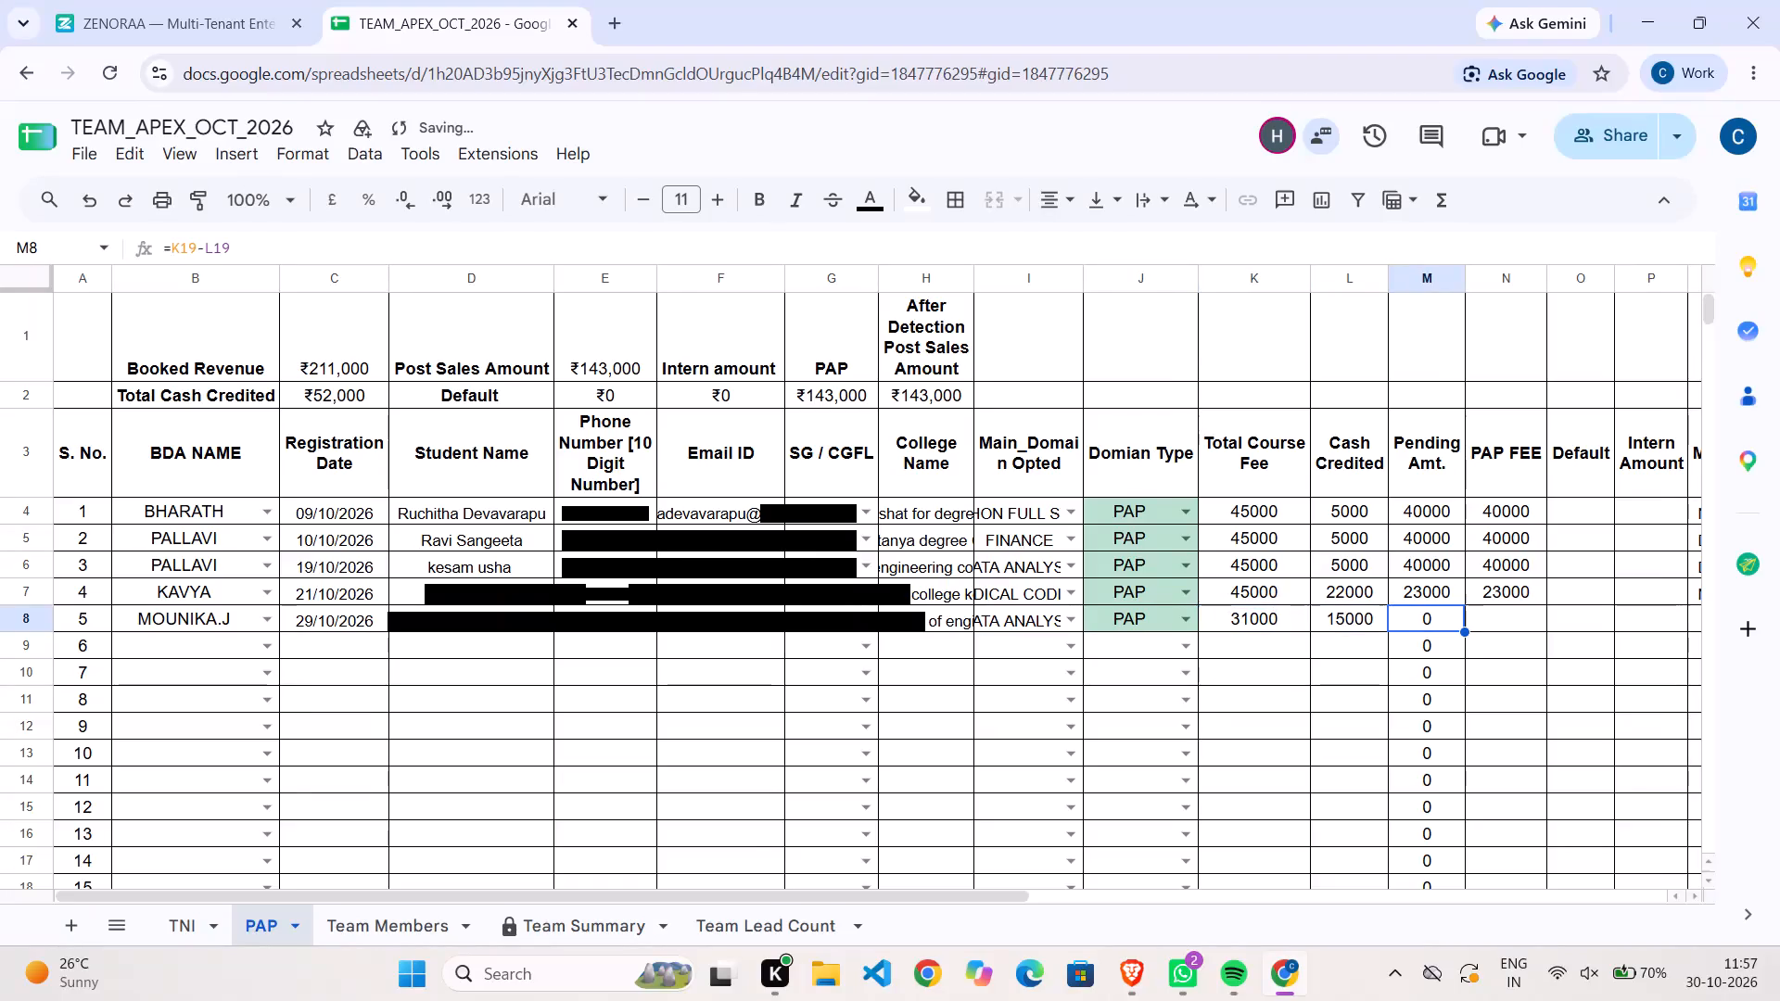
pyautogui.press('Down')
pyautogui.press('Up')
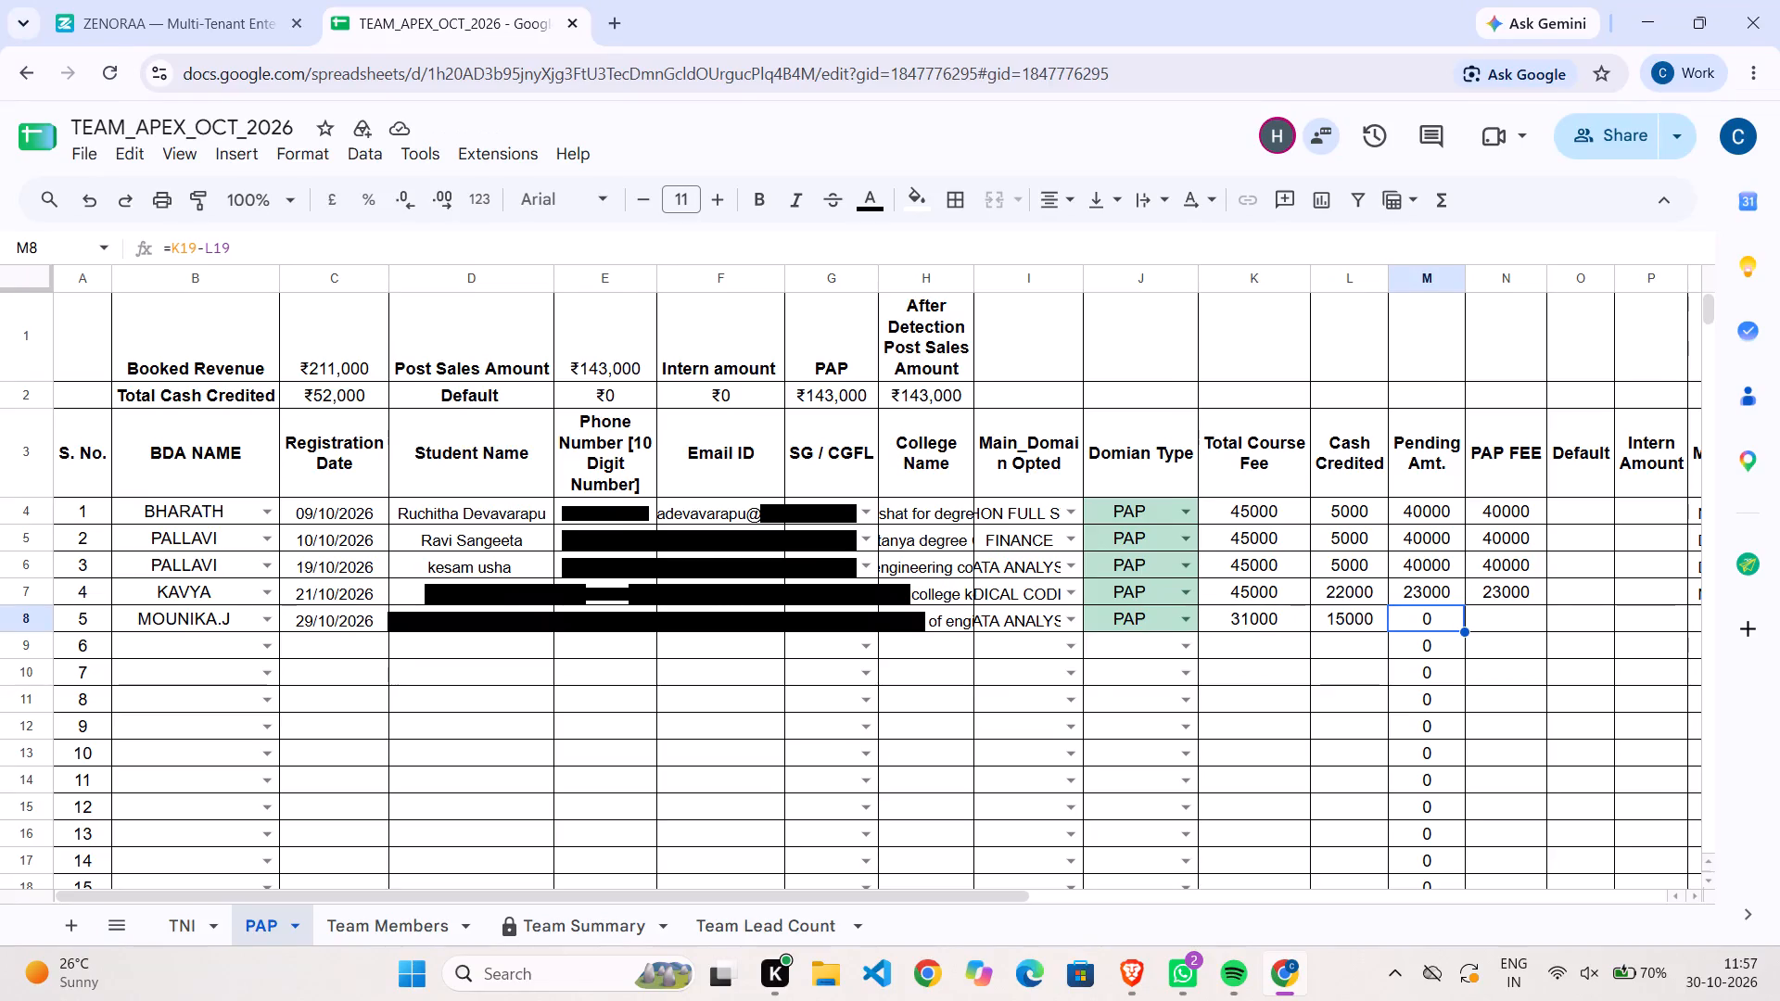
pyautogui.write('16000')
pyautogui.press('Right')
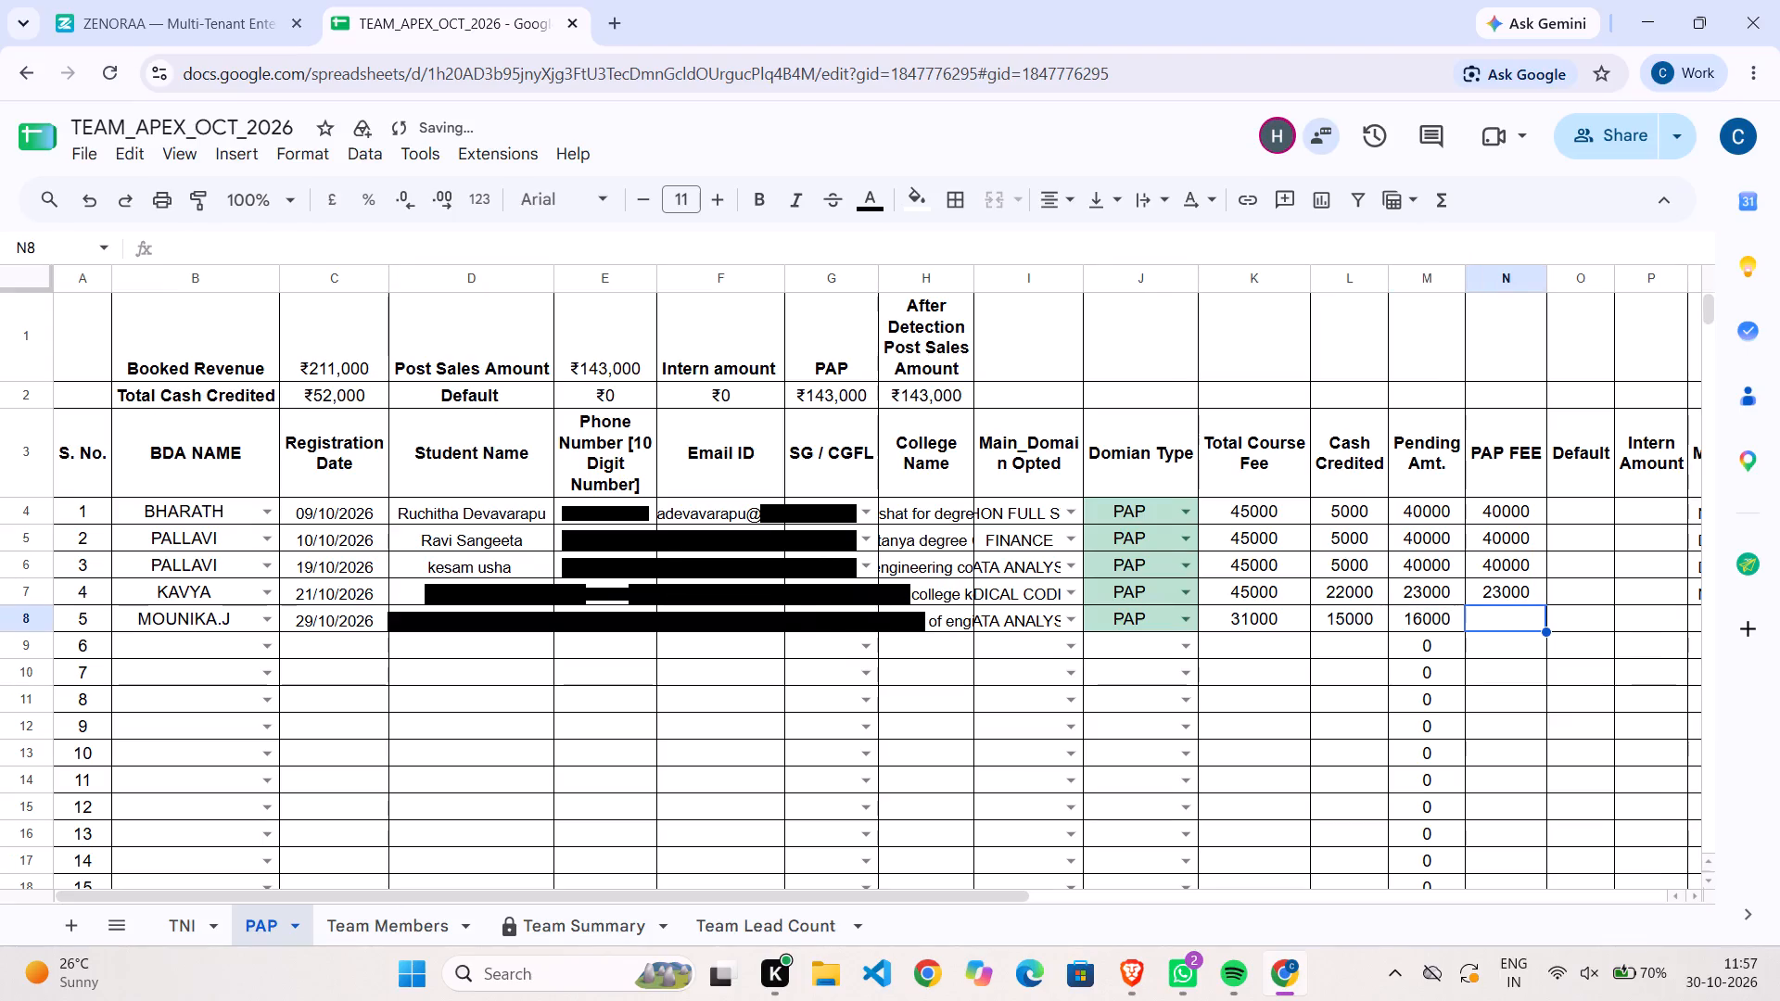
pyautogui.write('16000')
pyautogui.press('Return')
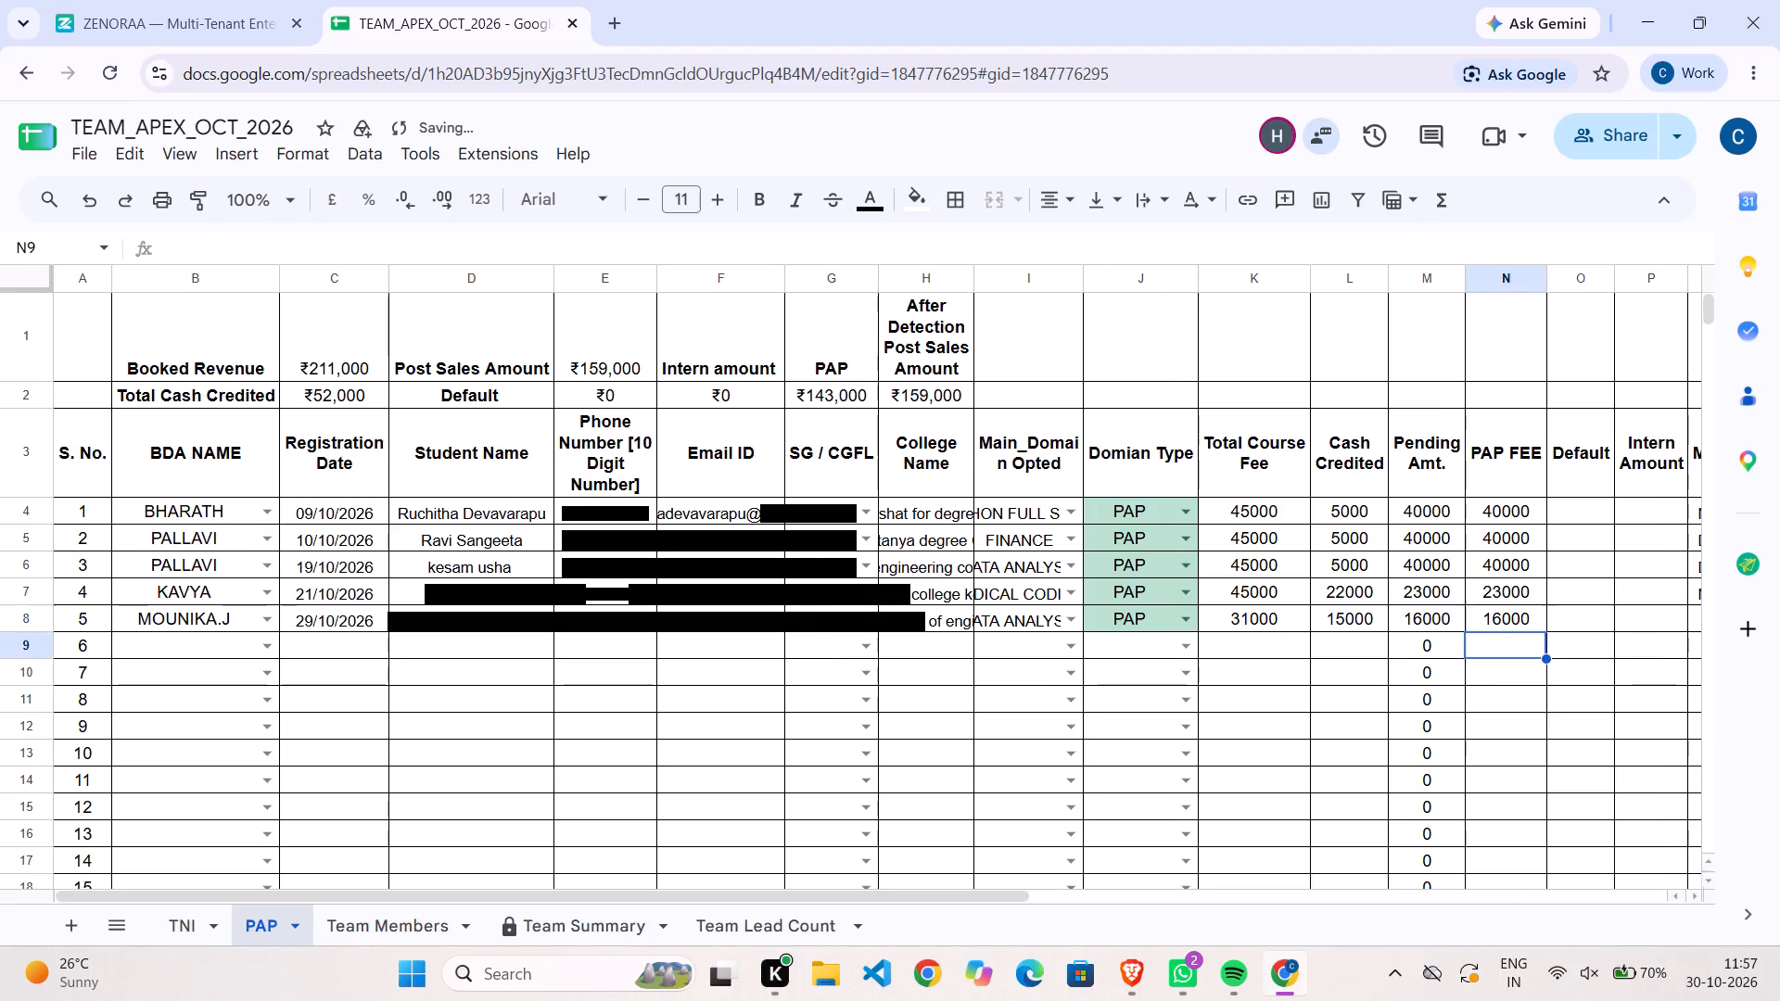
# Go back to the Pending Amt. cell of serial number 5.
pyautogui.press('Up')
pyautogui.press('Left')
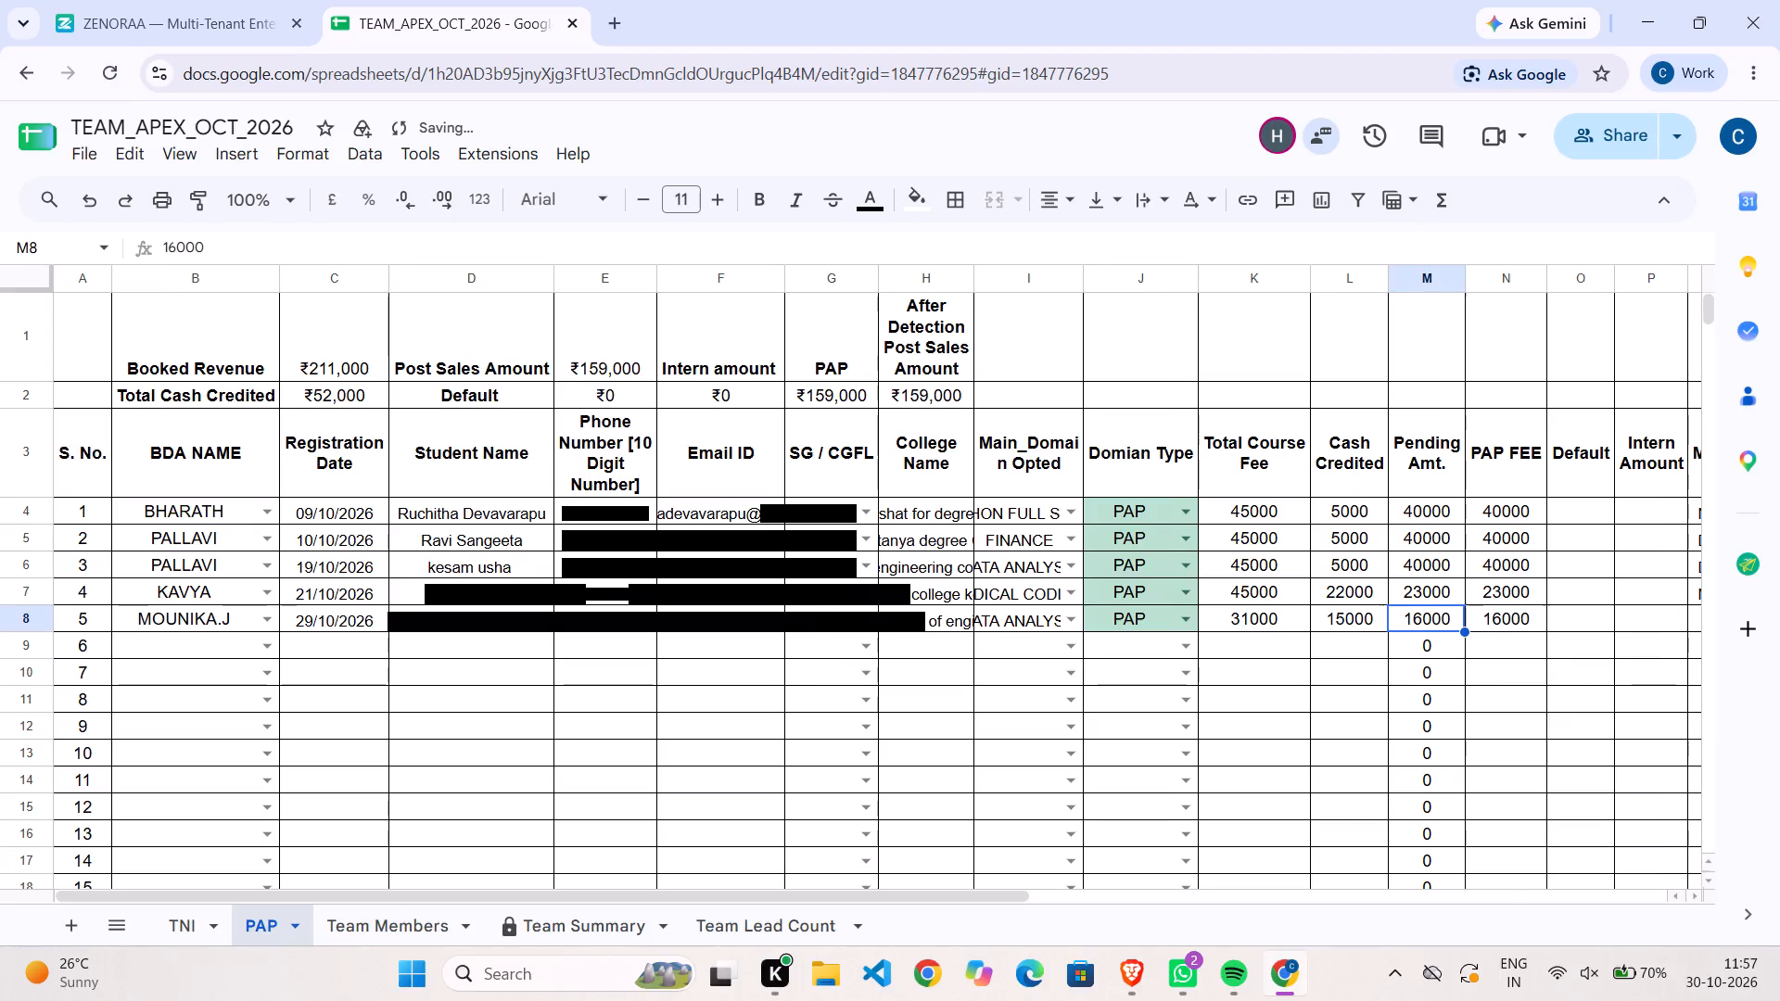
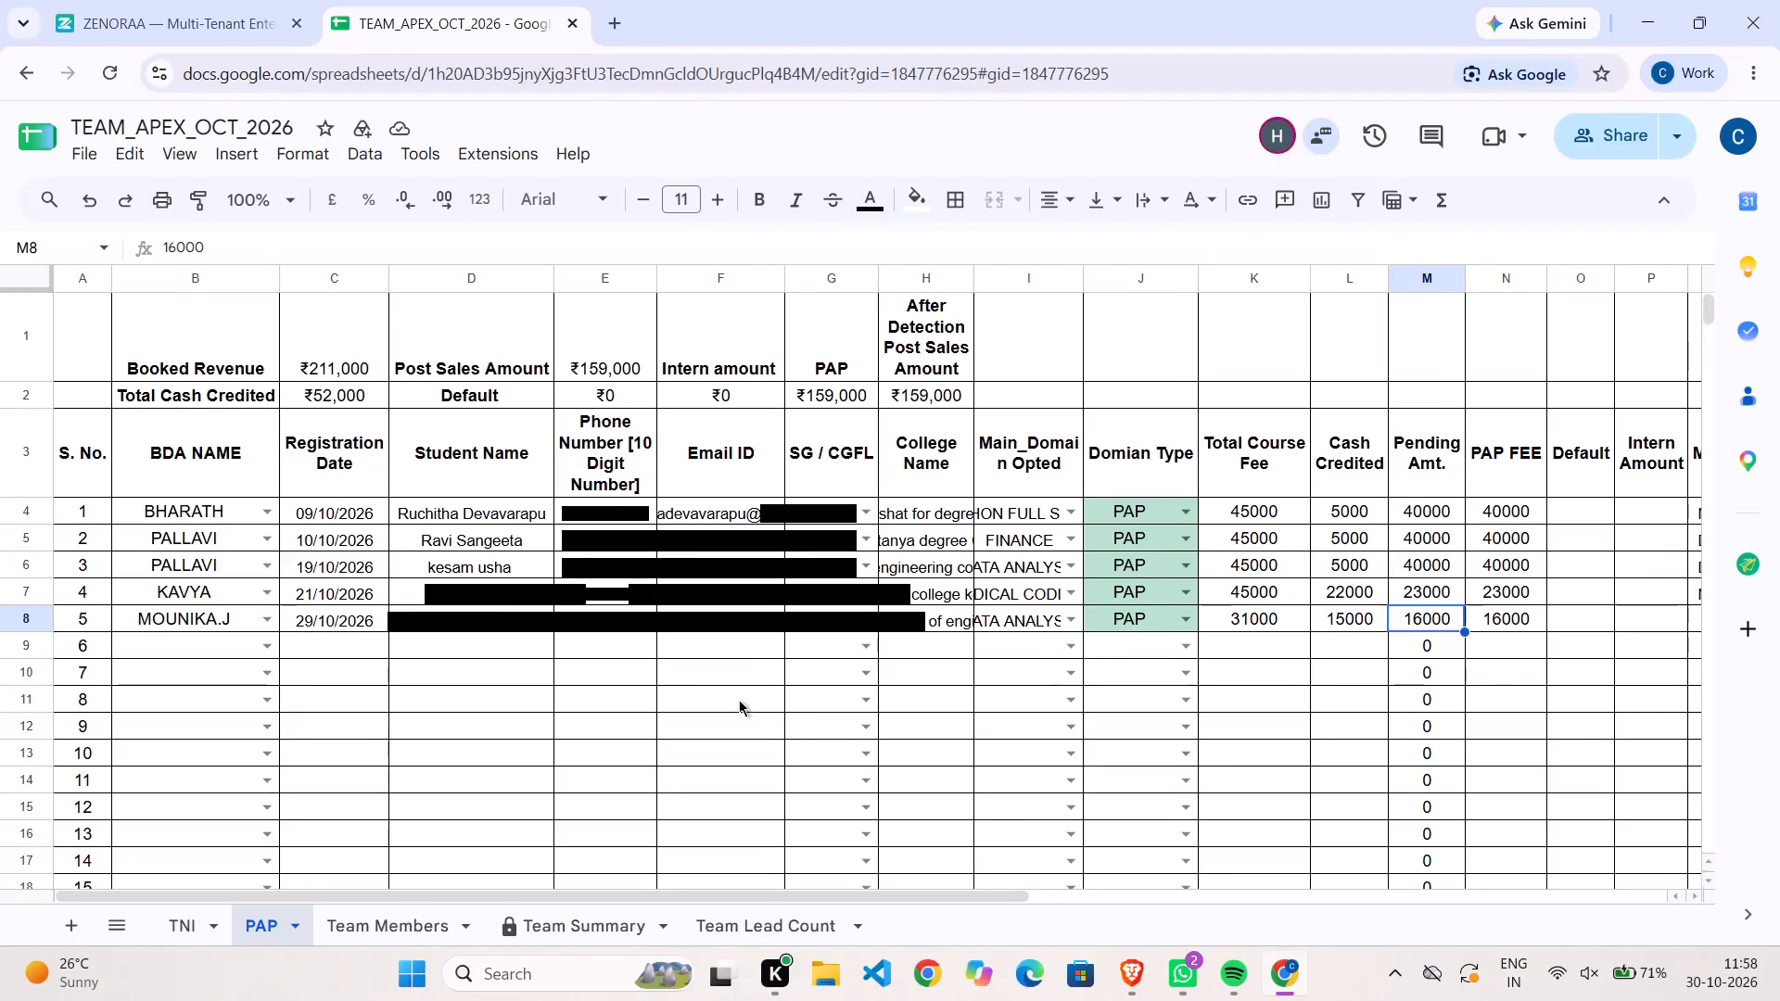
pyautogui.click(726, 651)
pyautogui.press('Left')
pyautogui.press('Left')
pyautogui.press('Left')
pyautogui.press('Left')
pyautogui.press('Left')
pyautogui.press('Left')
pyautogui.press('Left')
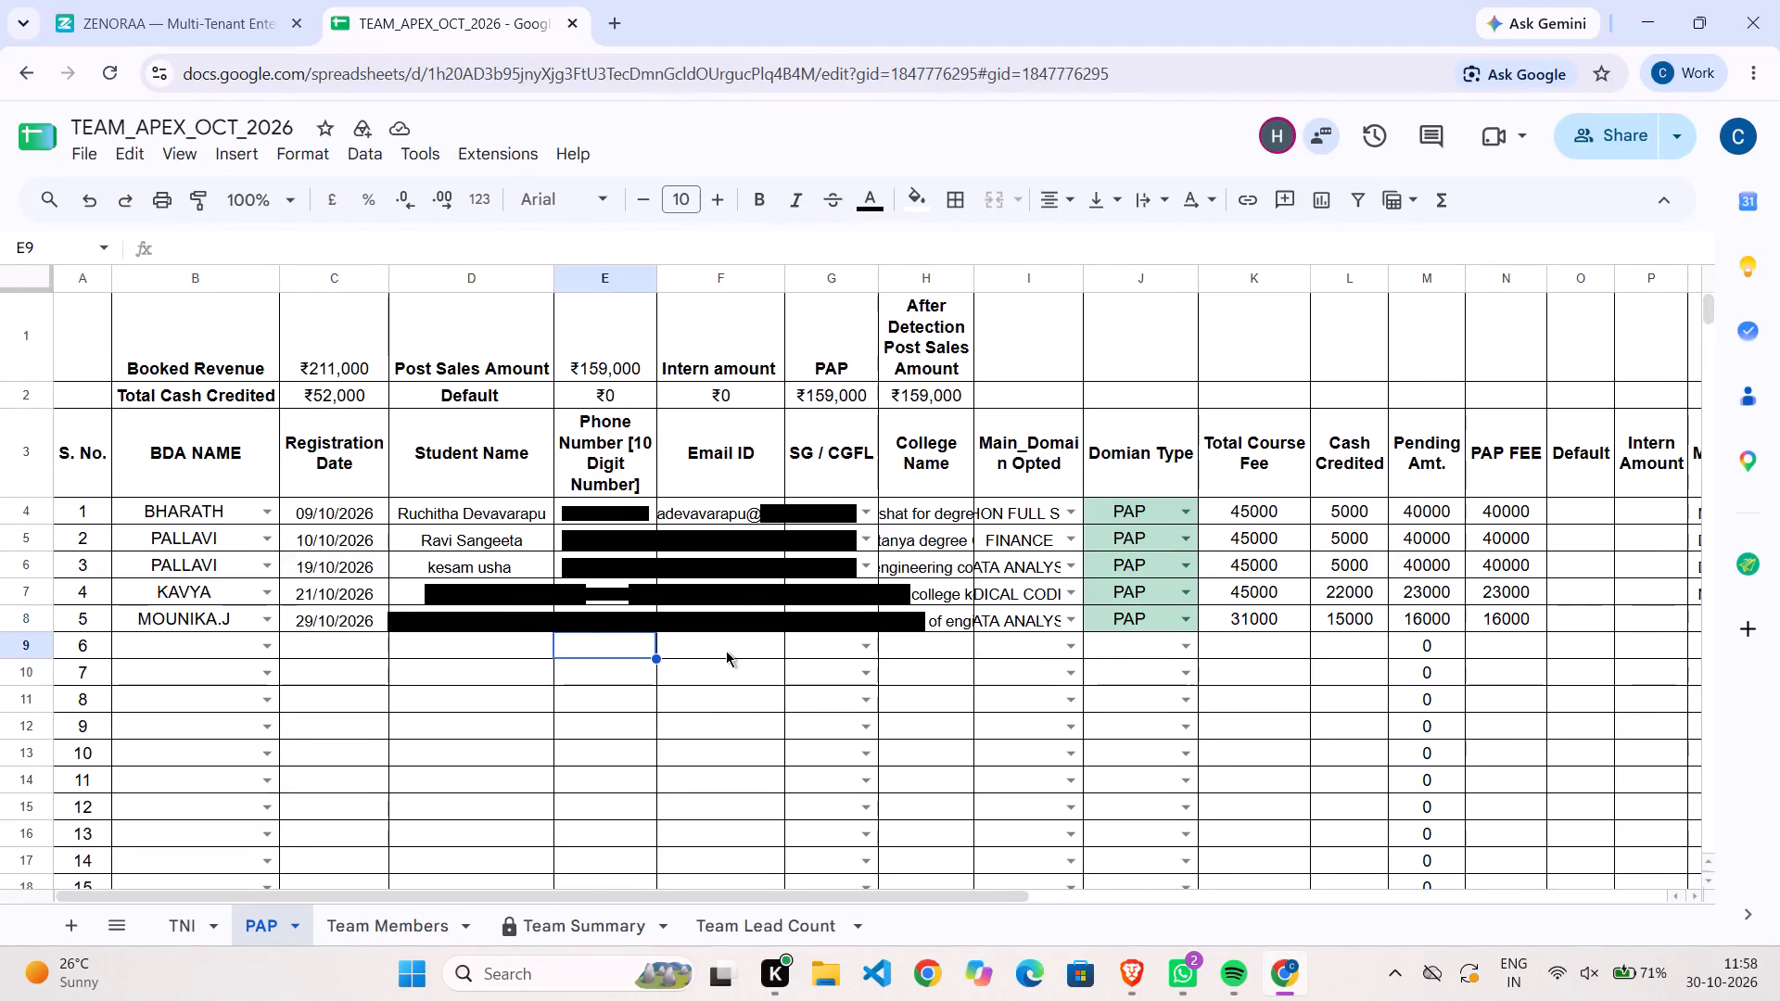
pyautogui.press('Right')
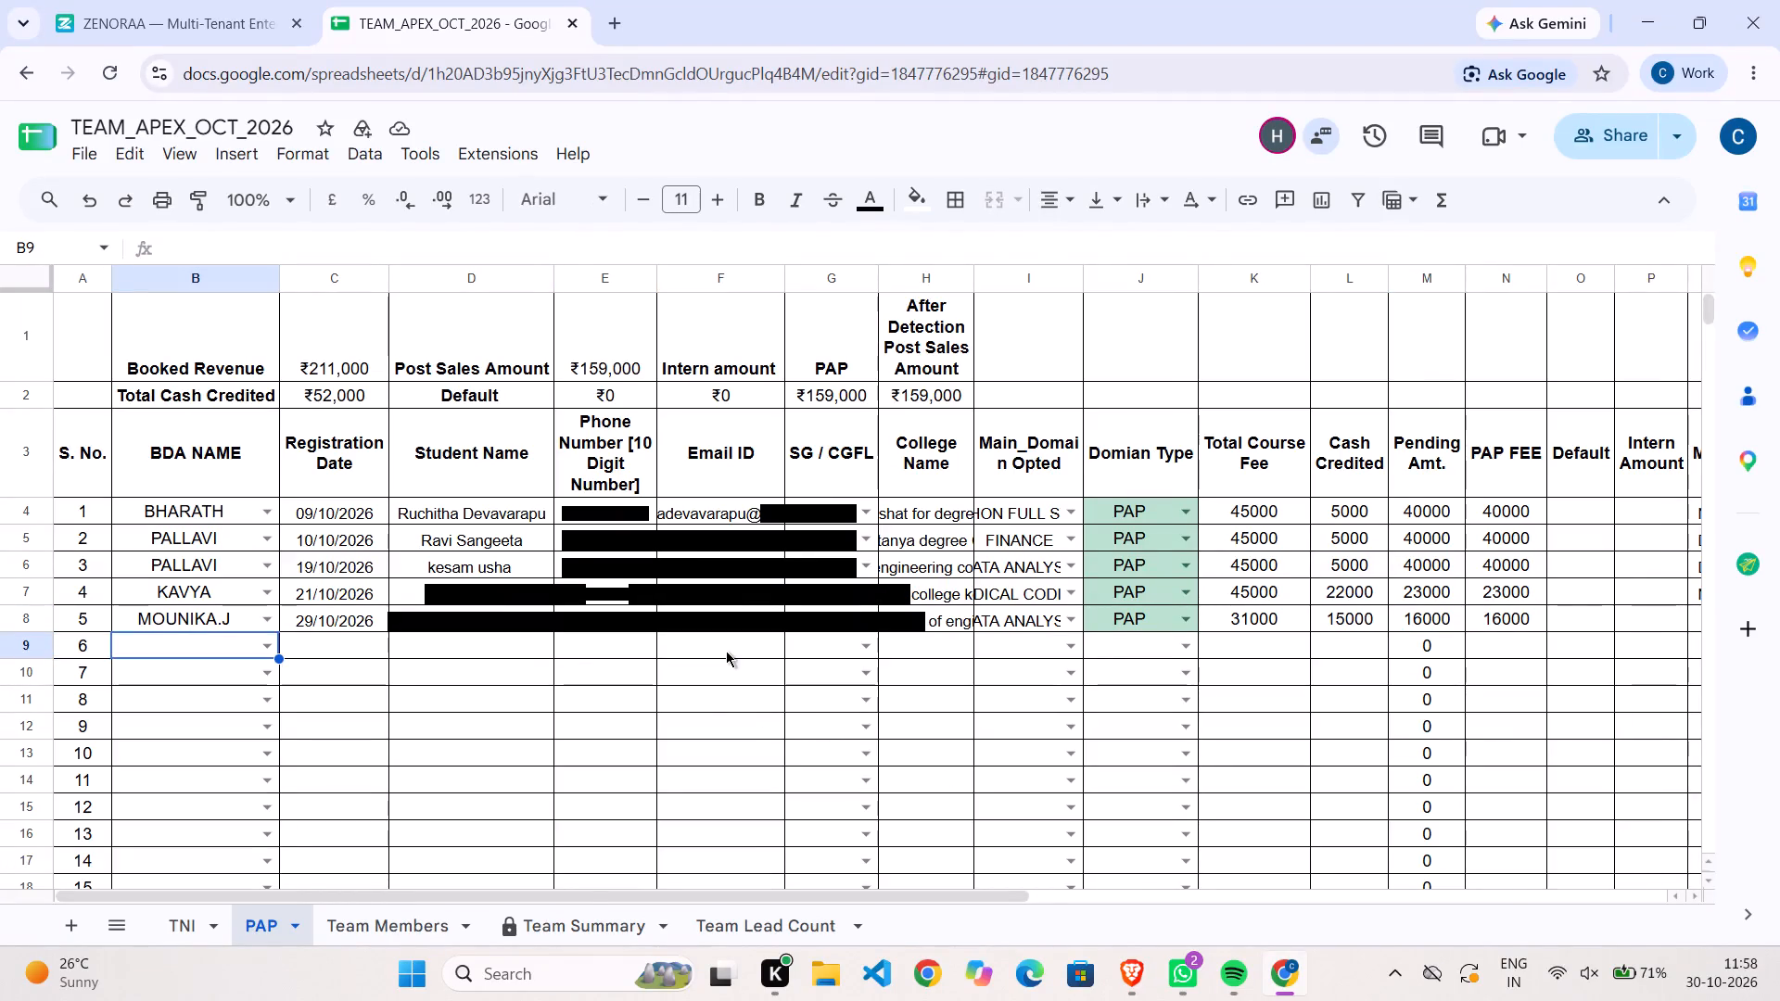
# Check the Month Opted, Payment Mode and Transaction ID cells of serial number 5 on the PAP sheet.
pyautogui.hscroll(-1, 726, 651)
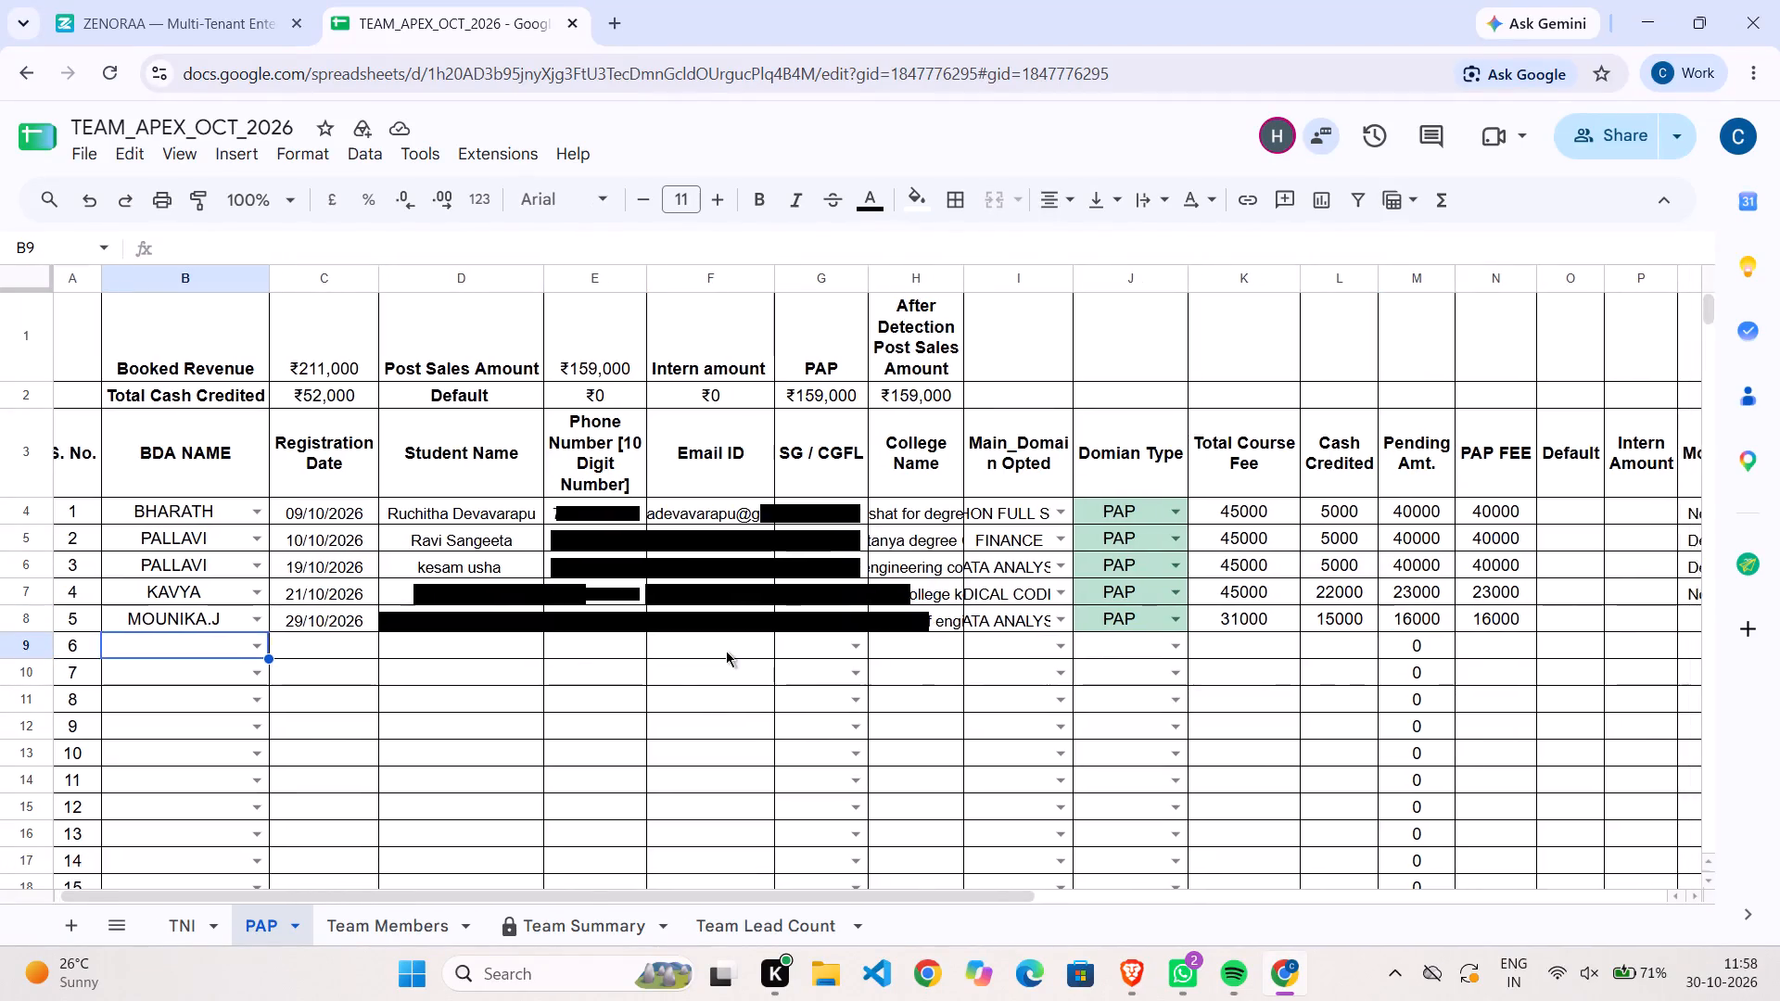
pyautogui.hscroll(-2, 726, 651)
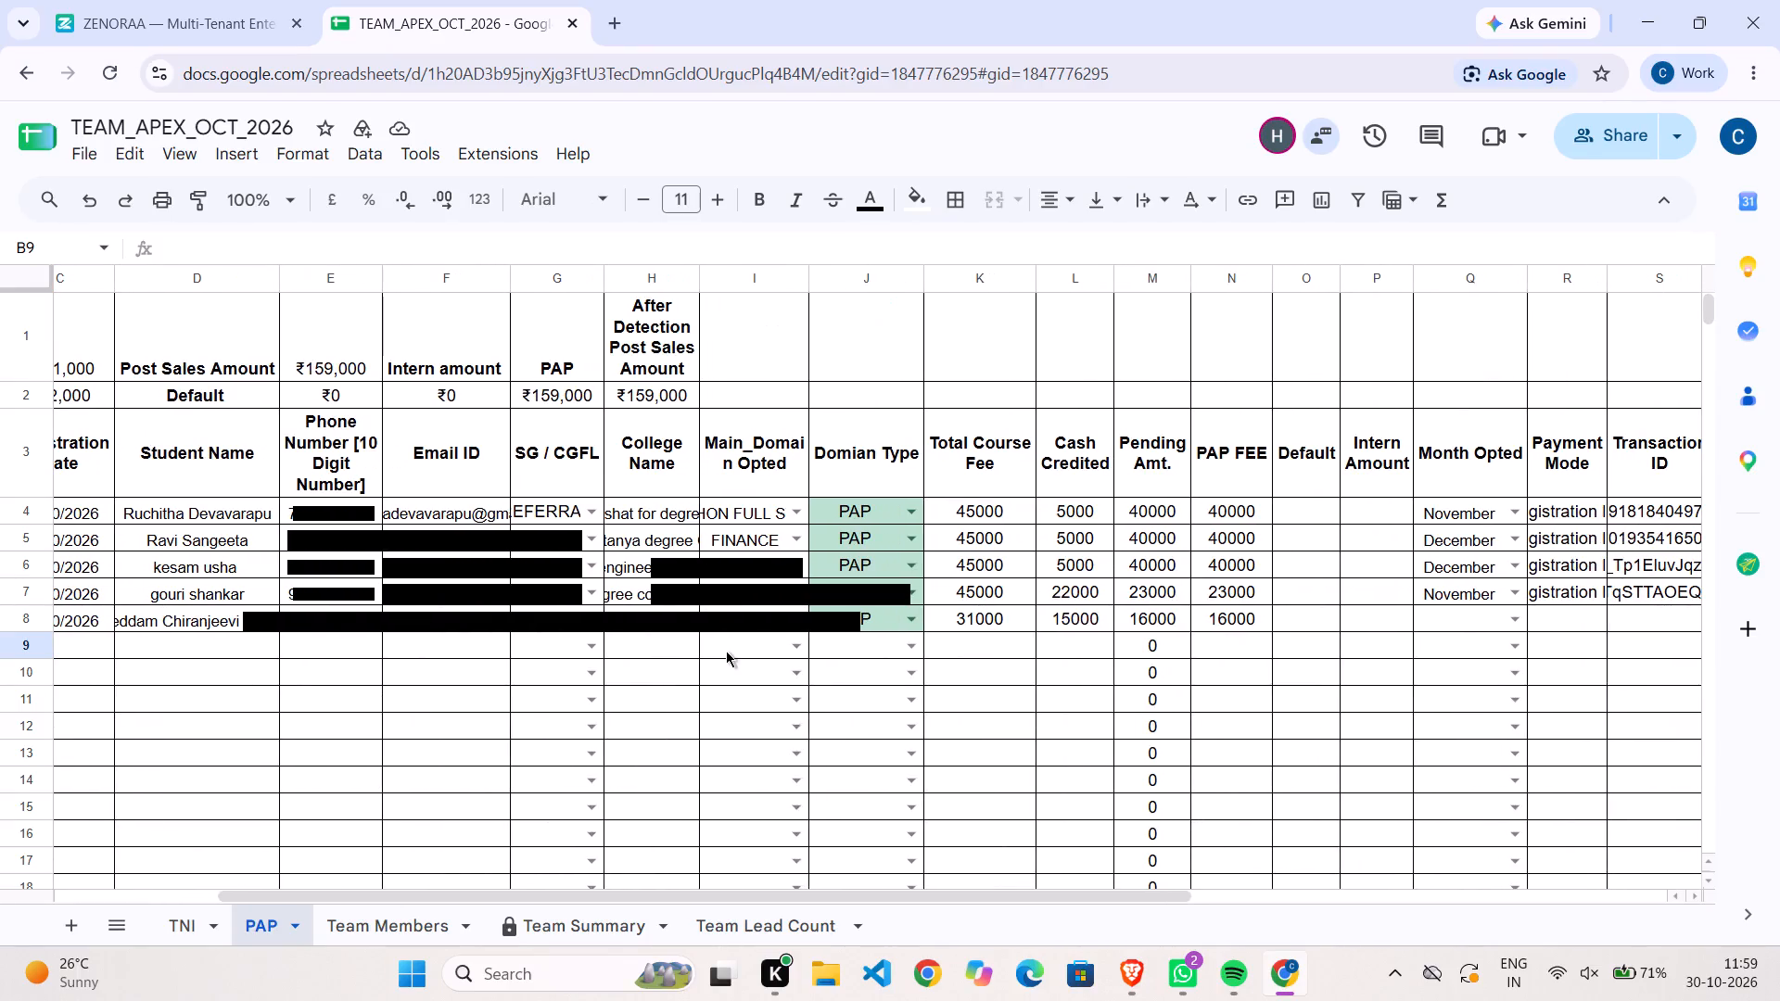
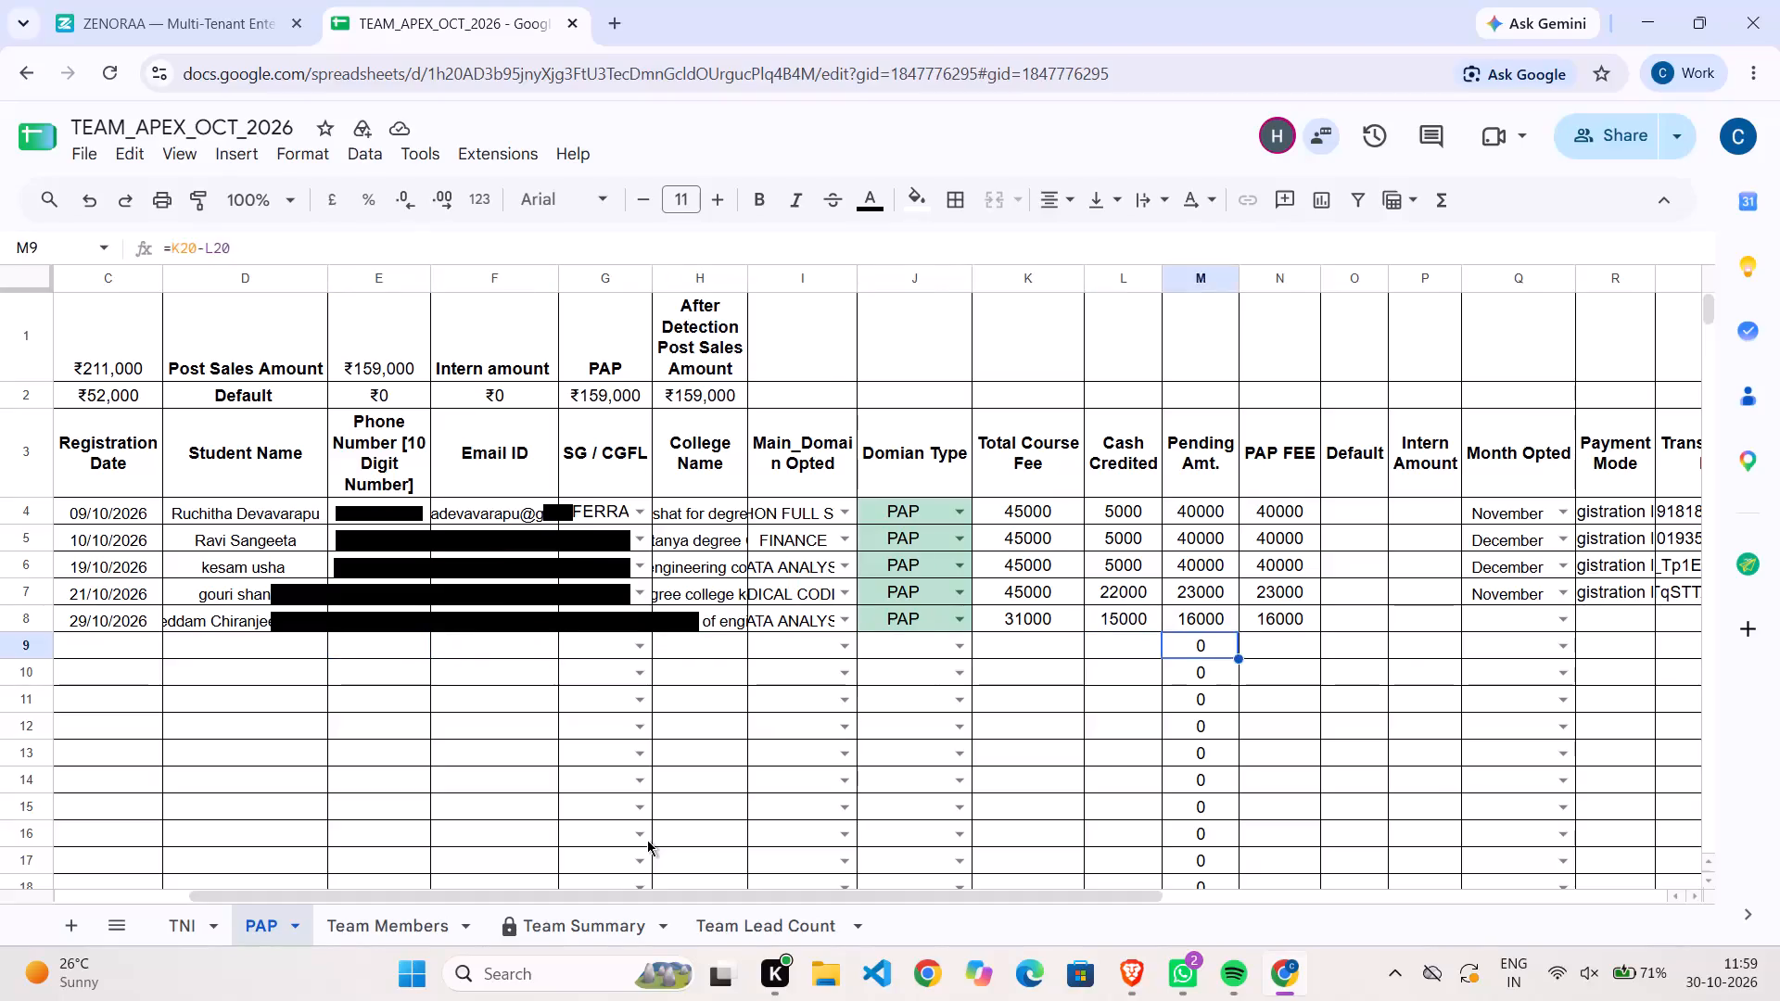
# Set Month Opted to December for the 29/10/2026 registration on the PAP sheet.
pyautogui.press('Right')
pyautogui.press('Right')
pyautogui.press('Right')
pyautogui.press('Right')
pyautogui.press('Up')
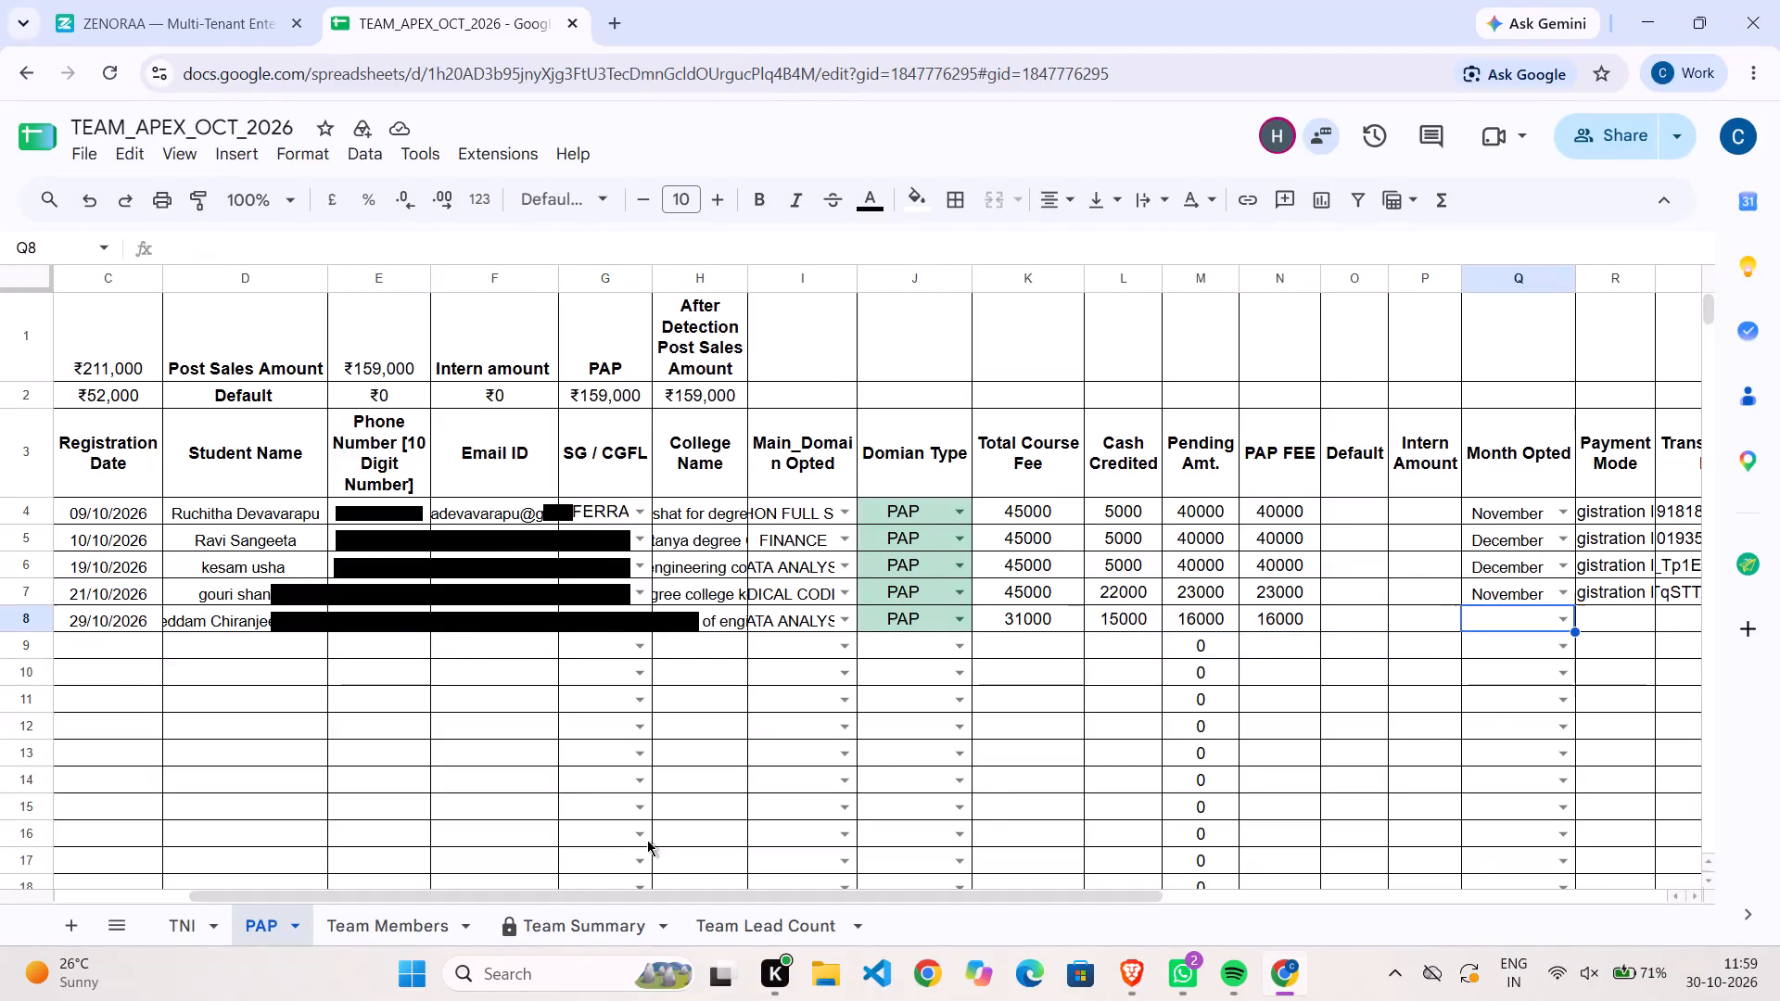
pyautogui.write('de')
pyautogui.press('Down')
pyautogui.press('Return')
pyautogui.press('Up')
# Fill the 29/10/2026 row's Payment Mode with the suggested Registration entry and paste the copied transaction ID into Transaction ID.
pyautogui.press('Right')
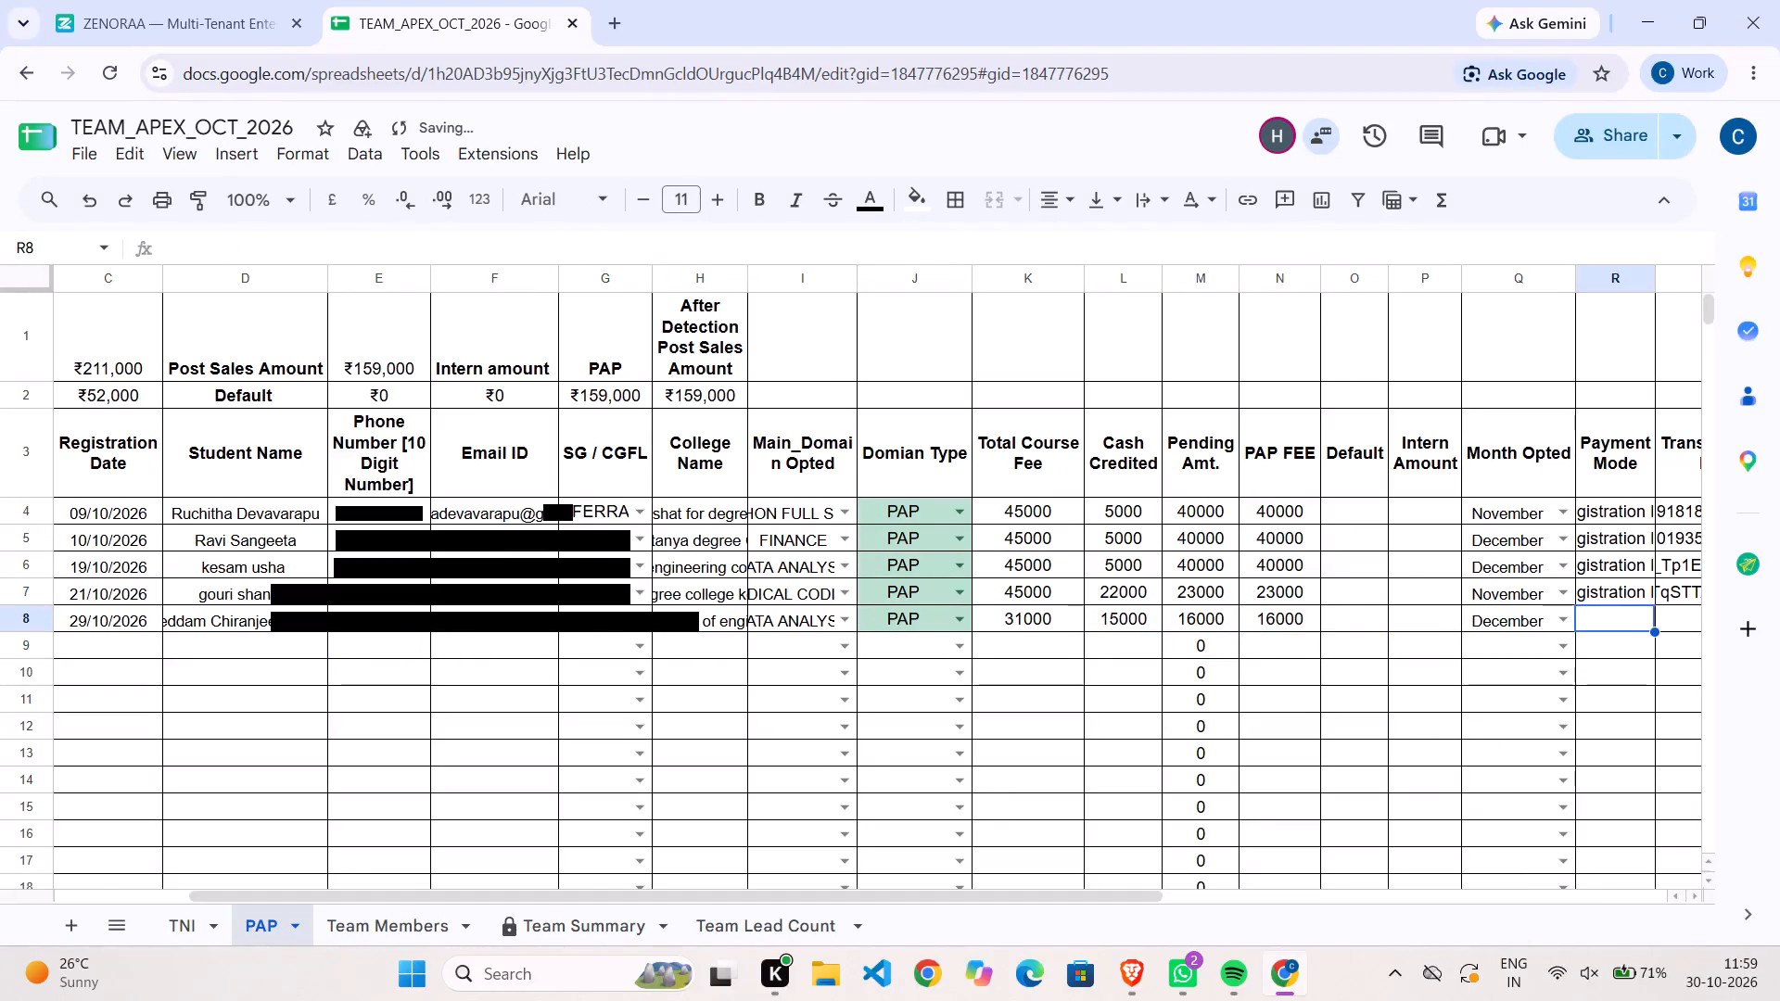
pyautogui.hotkey('shift', 'r')
pyautogui.press('Right')
pyautogui.hotkey('ctrl', 'v')
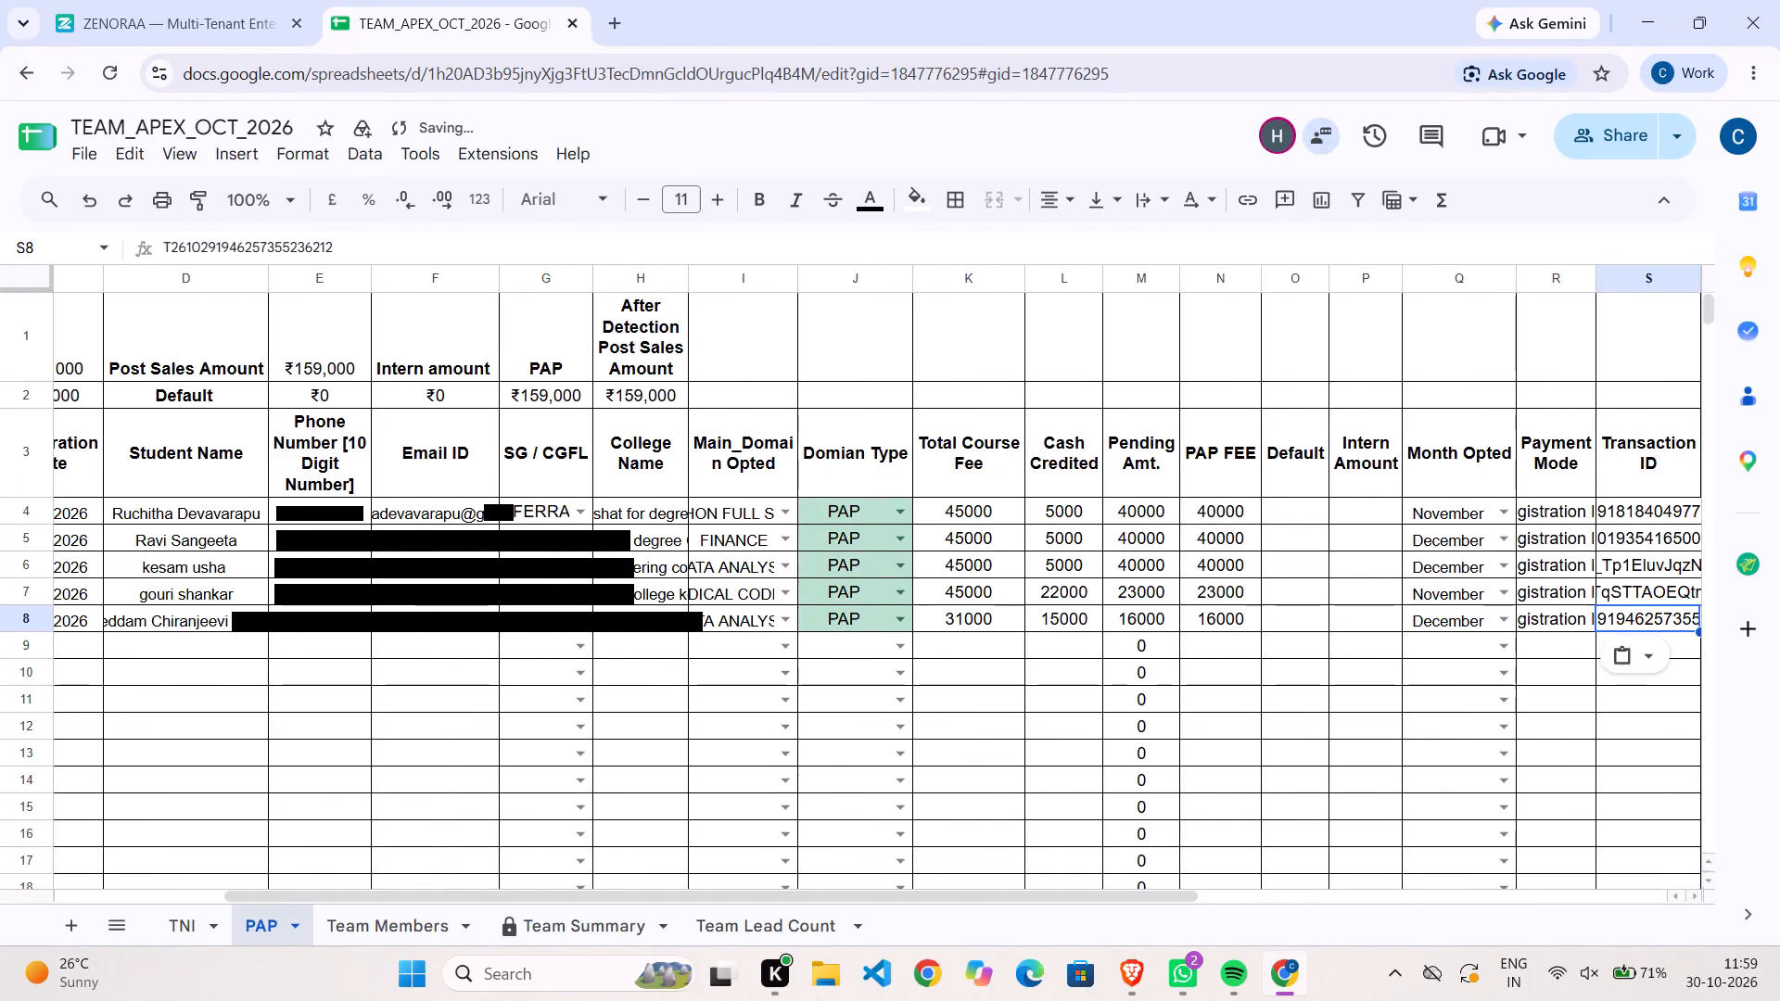
pyautogui.press('Right')
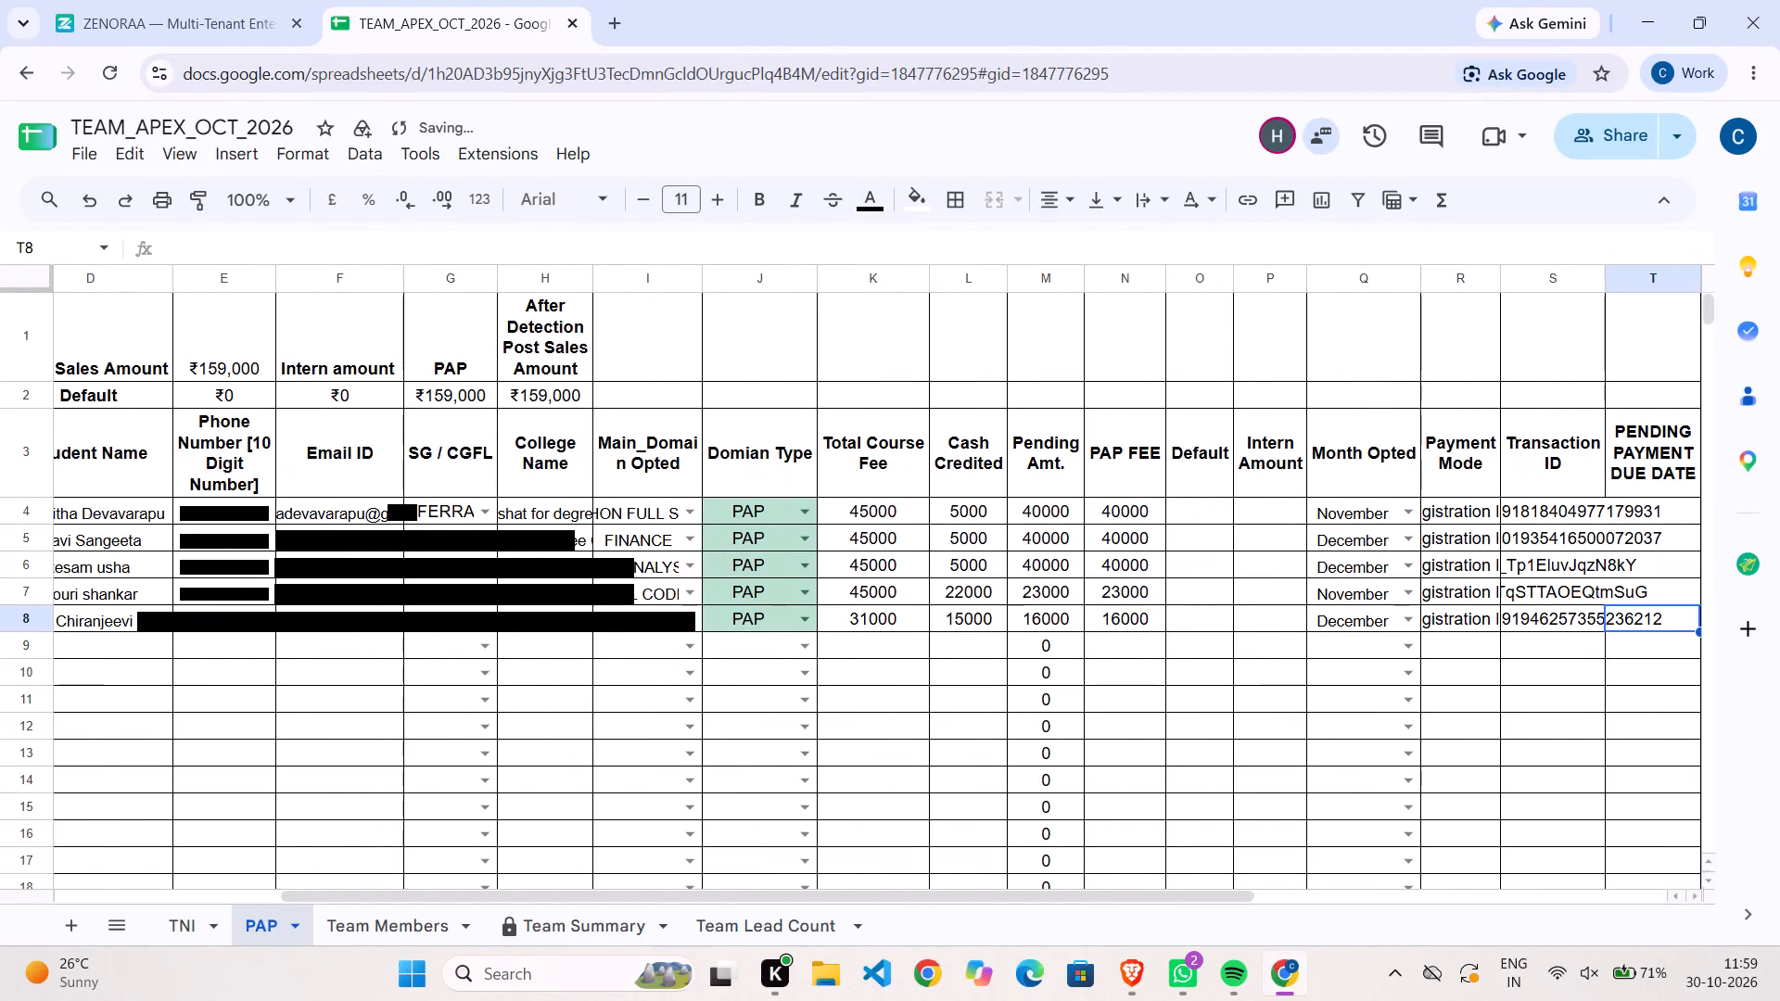
pyautogui.press('Left')
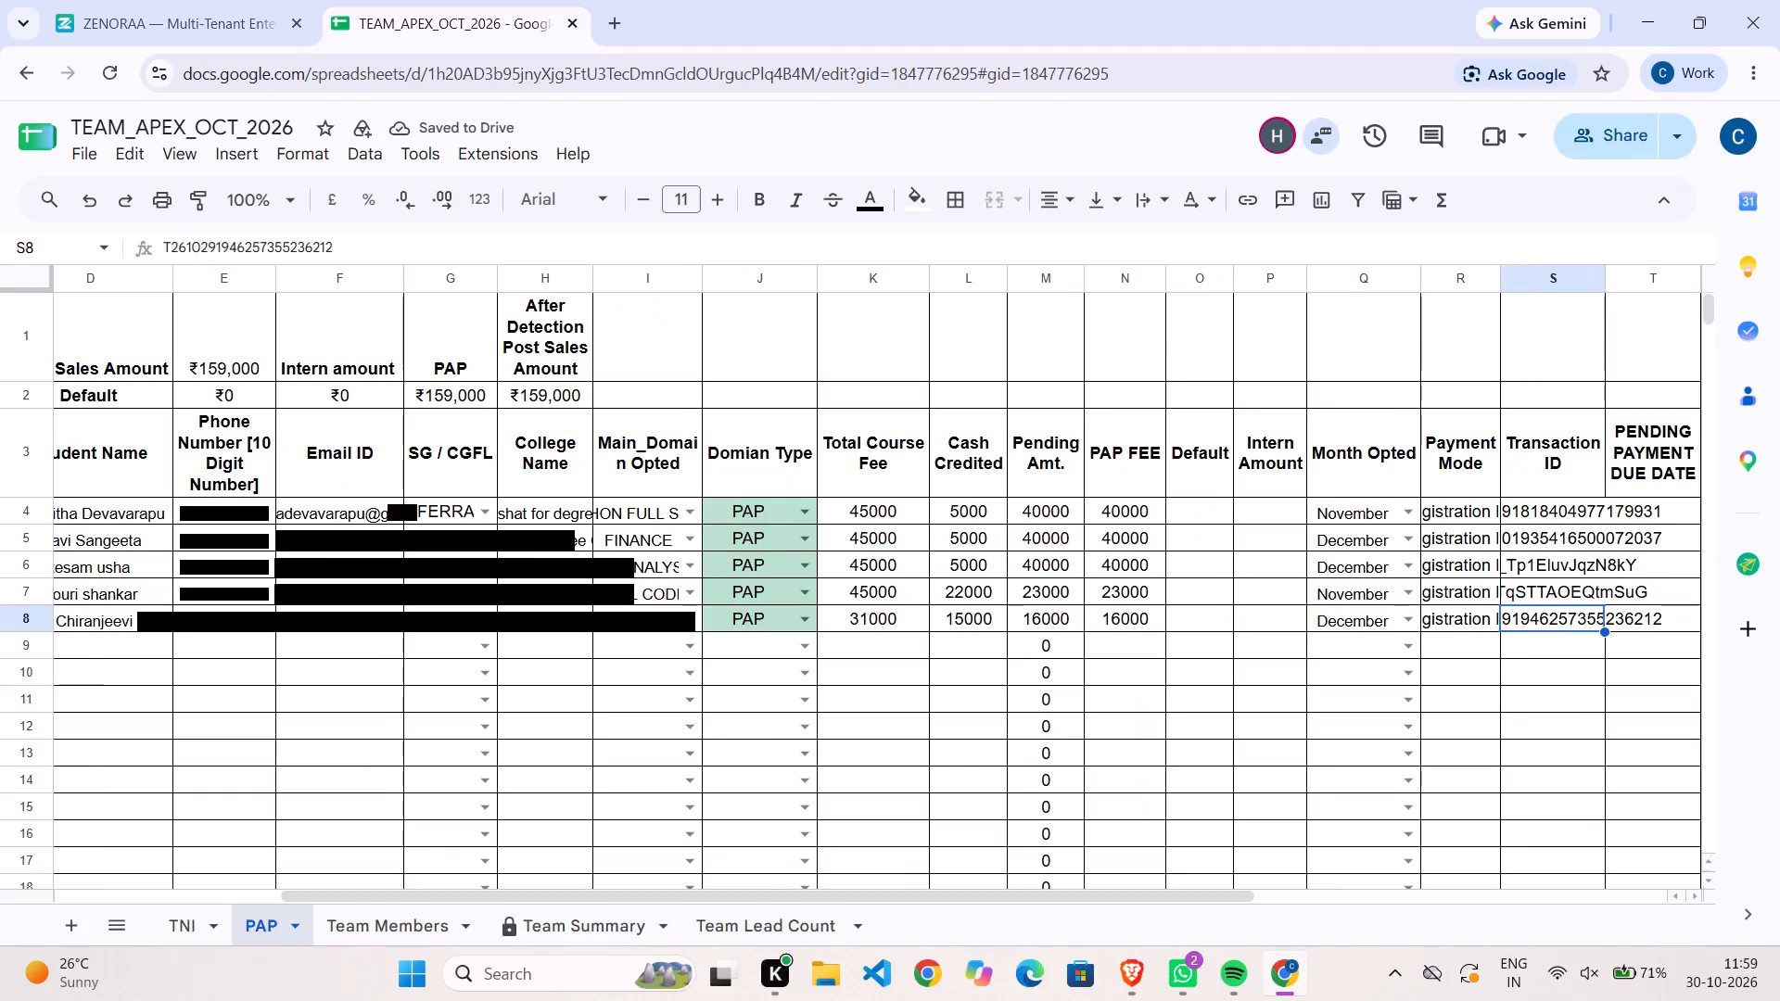
# Go back along the 29/10/2026 row to its BDA NAME cell to look over the entered details.
pyautogui.press('Left')
pyautogui.press('Left')
pyautogui.press('Left')
pyautogui.press('Left')
pyautogui.press('Left')
pyautogui.press('Left')
pyautogui.press('Left')
pyautogui.press('Left')
pyautogui.press('Left')
pyautogui.press('Left')
pyautogui.press('Left')
pyautogui.press('Left')
pyautogui.press('Left')
pyautogui.press('Left')
pyautogui.press('Left')
pyautogui.press('Left')
pyautogui.press('Left')
pyautogui.press('Left')
pyautogui.press('Left')
pyautogui.press('Left')
pyautogui.press('Left')
pyautogui.press('Left')
pyautogui.press('Left')
pyautogui.press('Left')
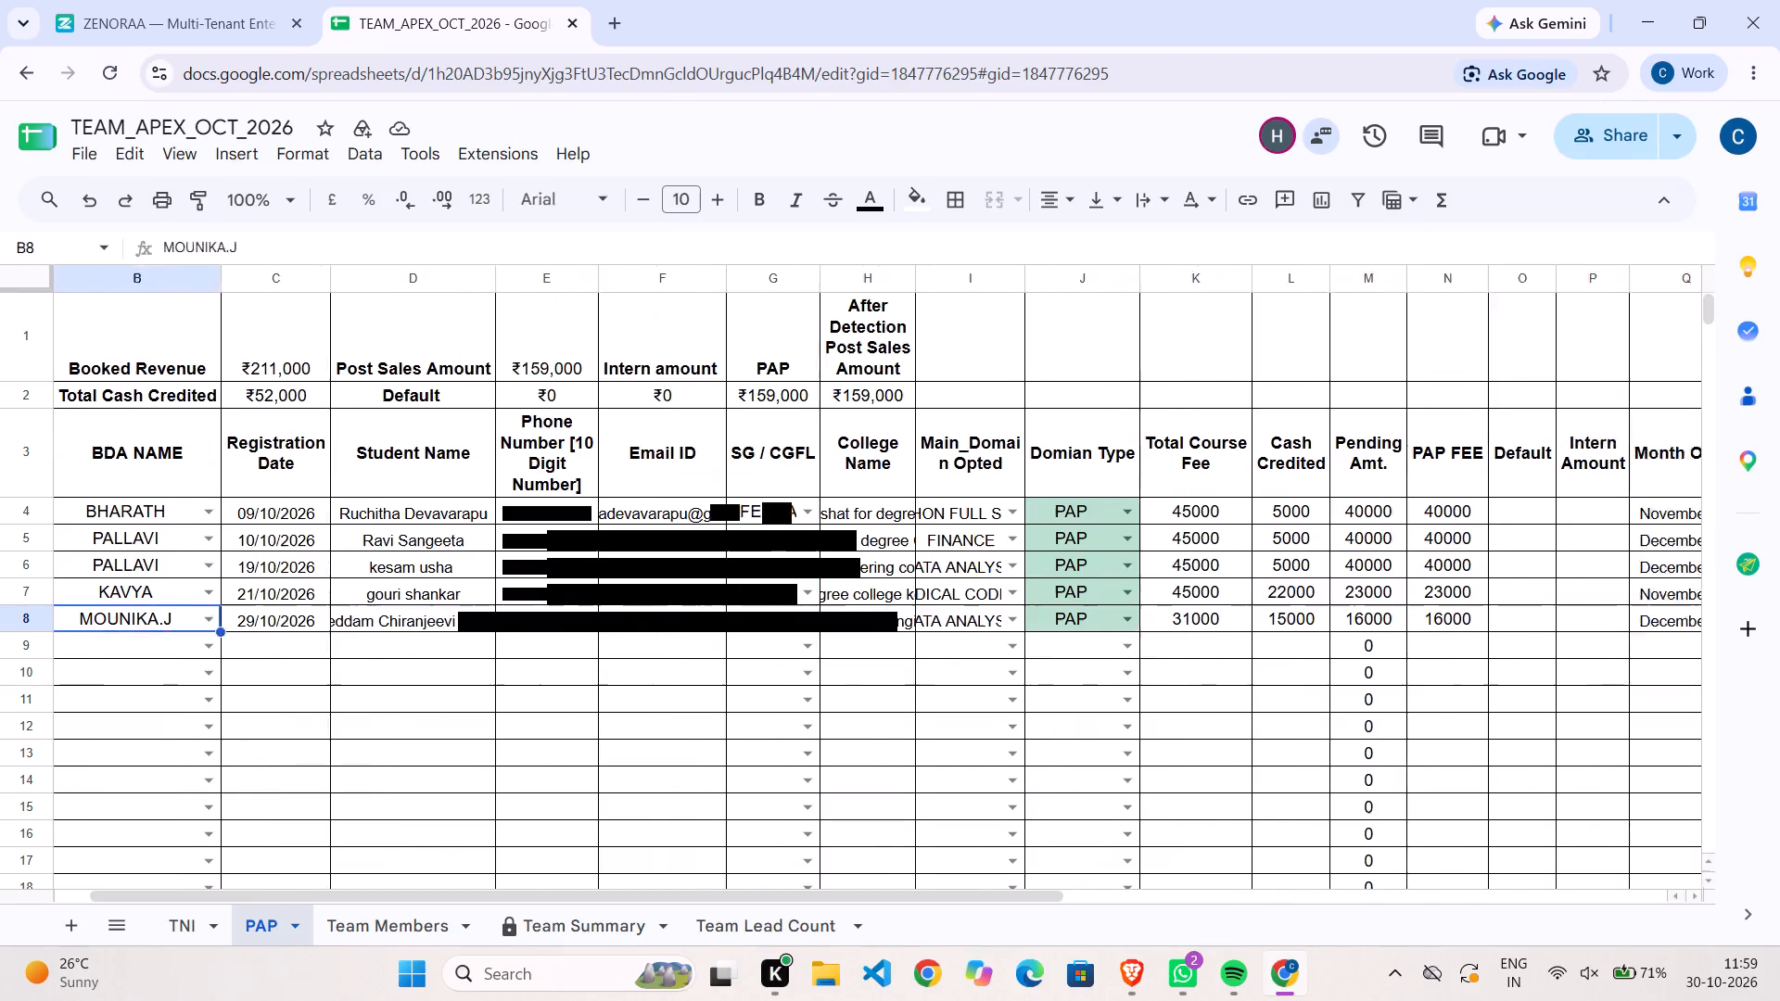